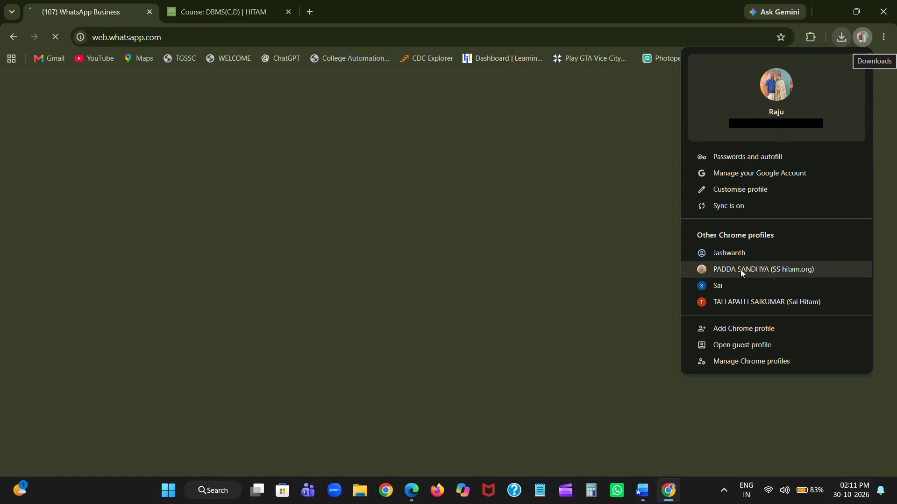
Start adding a new Chrome profile.
left_click(762, 325)
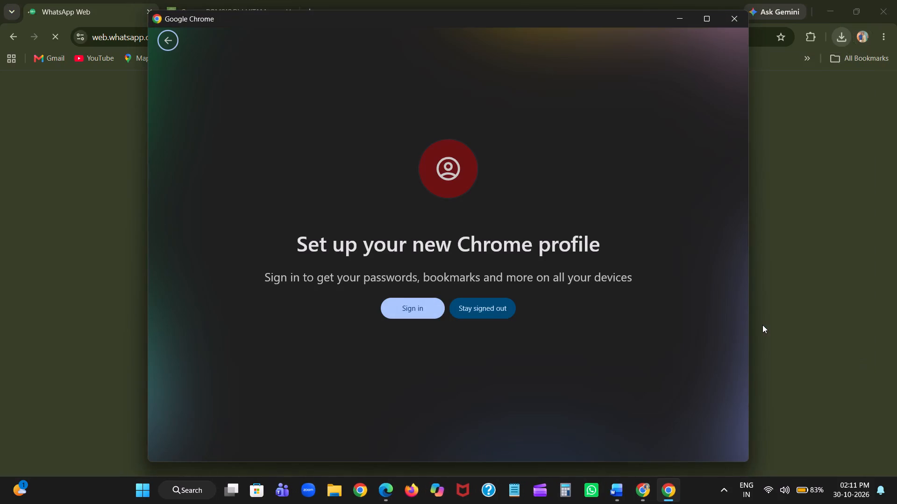
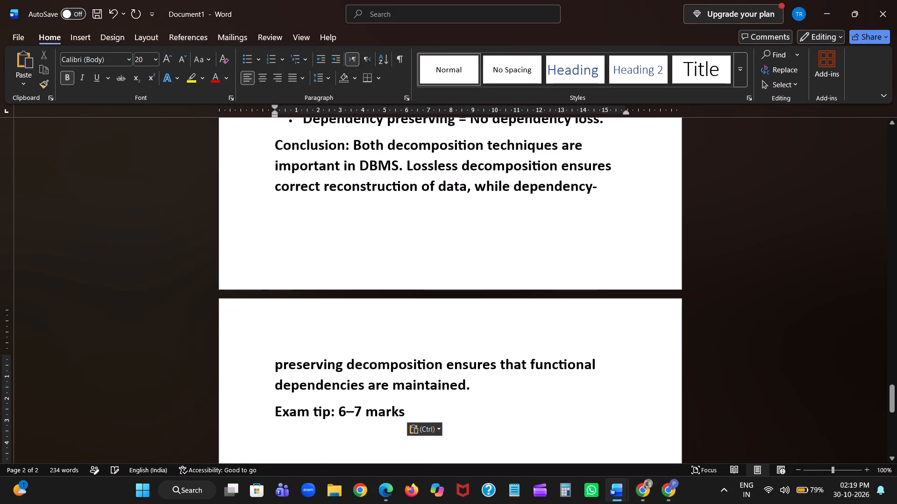
Delete the "Exam tip: 6–7 marks" text from the end of answer 2.
left_click_drag(419, 407, 278, 426)
key("BackSpace")
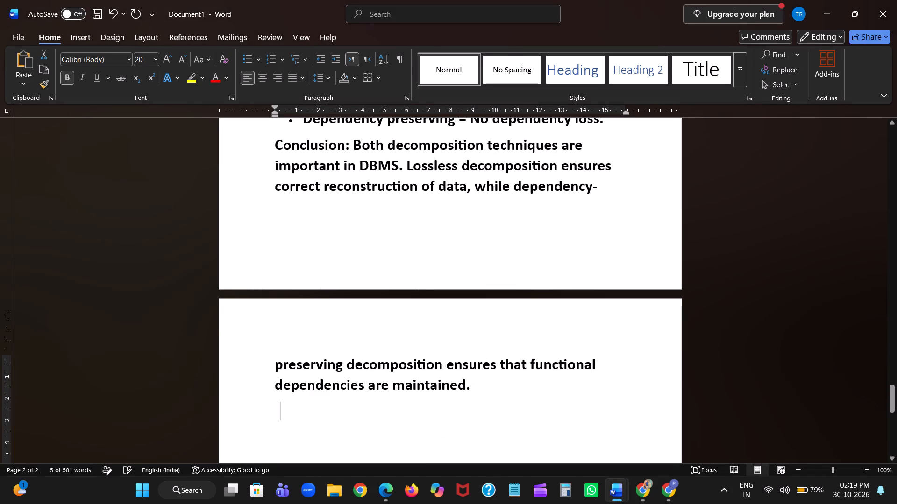
Remove the bold formatting from the whole of answer 2, from its Difference Between title to the end of the conclusion.
left_click_drag(480, 387, 286, 234)
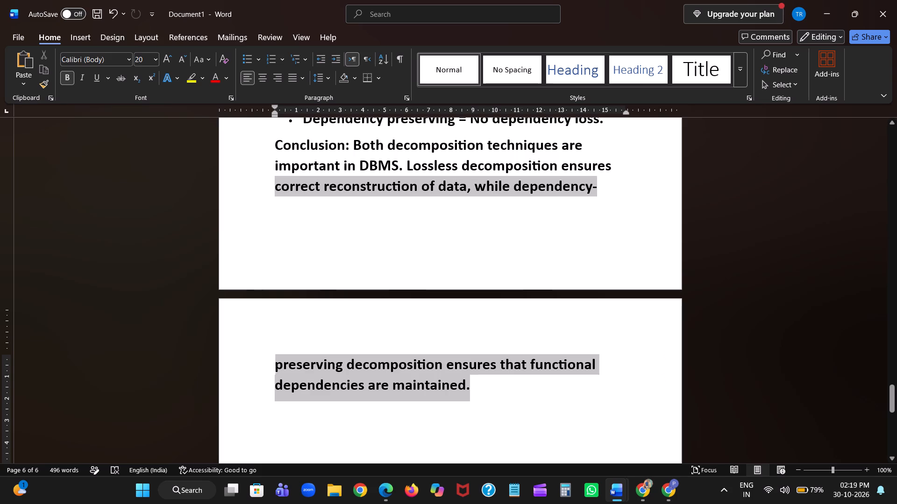
left_click_drag(286, 234, 276, 255)
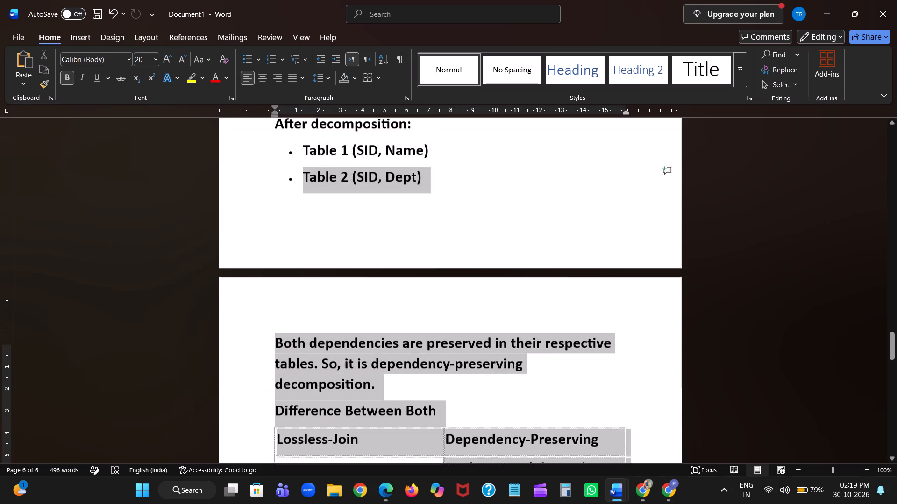
left_click_drag(276, 255, 284, 180)
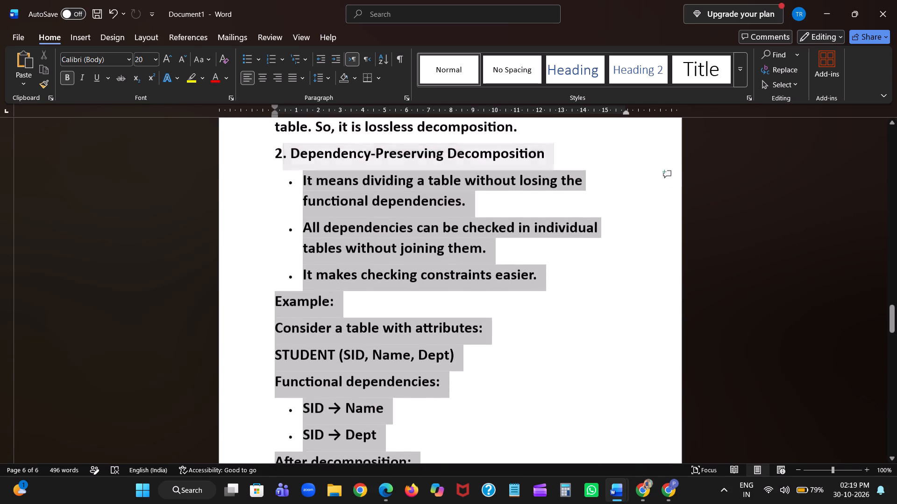
left_click_drag(284, 180, 303, 115)
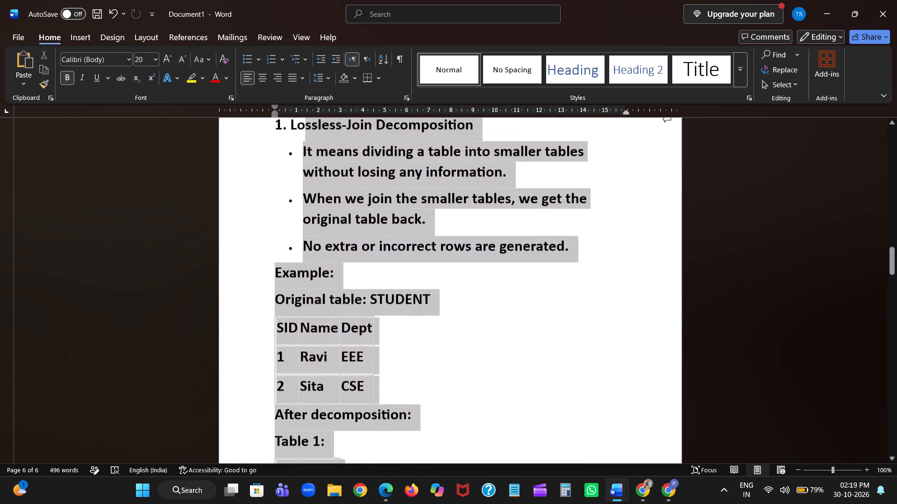
left_click_drag(303, 115, 288, 93)
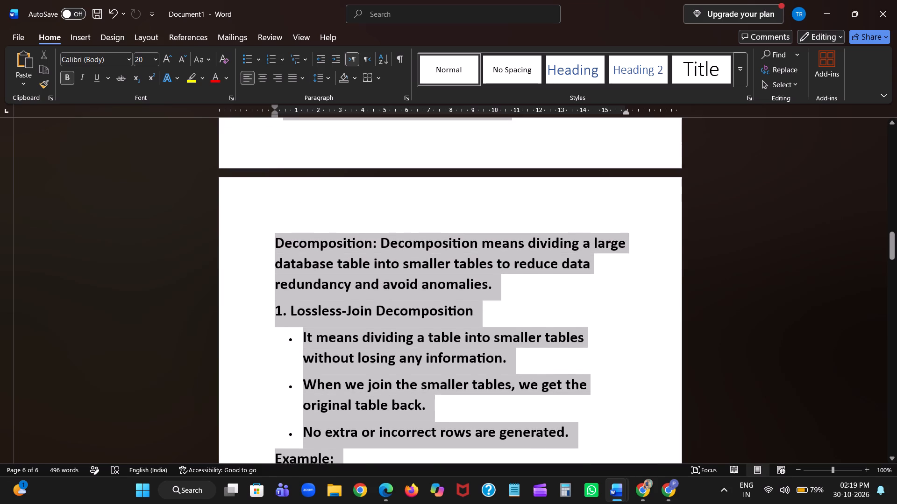
left_click_drag(288, 93, 261, 313)
left_click(275, 296)
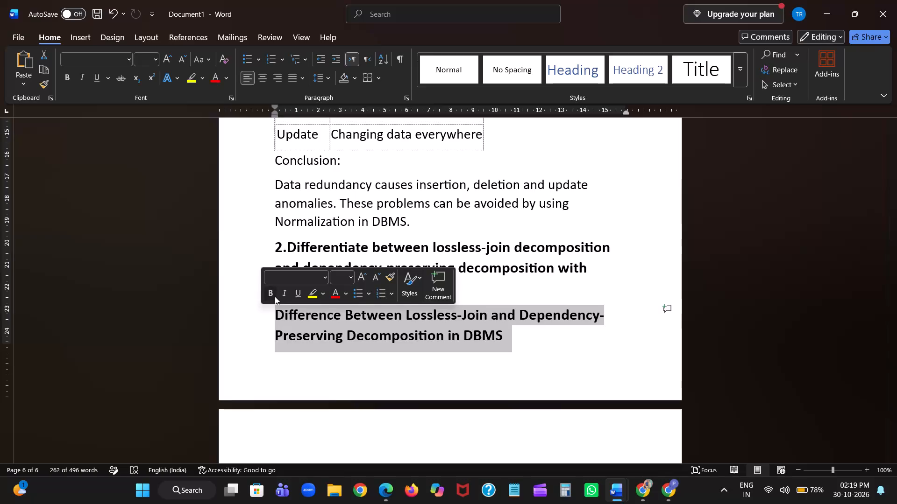
left_click(369, 275)
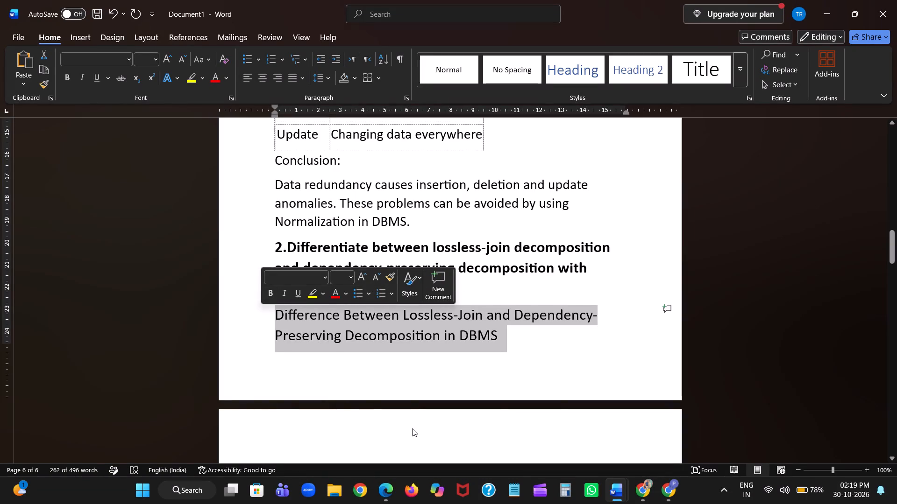
left_click(413, 425)
Insert two line breaks after answer 1's conclusion, moving question 2 to the top of the following page.
scroll(467, 353, "up", 1)
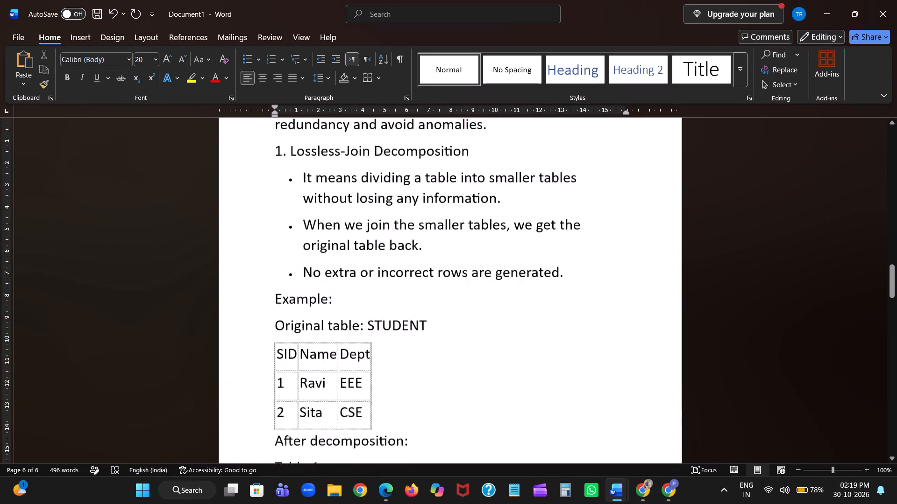
scroll(467, 353, "up", 1)
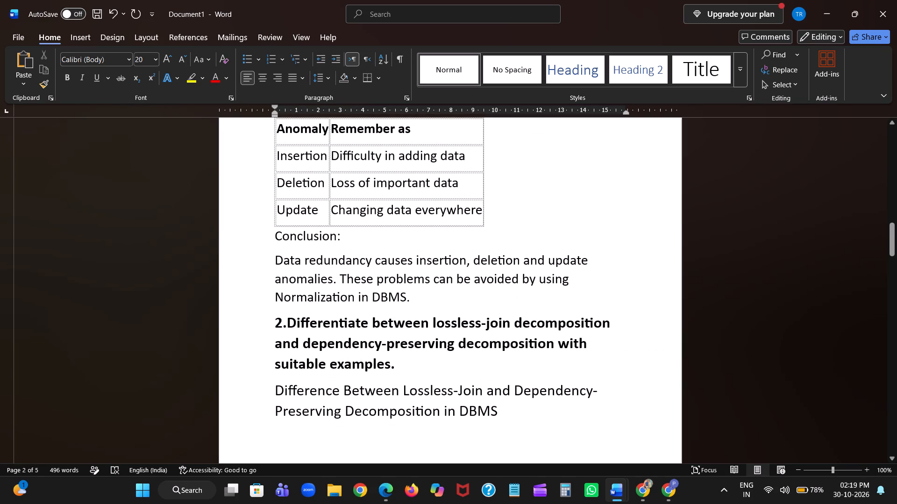
left_click(426, 299)
key("Return")
key("Return")
Delete the title line "Difference Between Lossless-Join and Dependency-Preserving Decomposition in DBMS" below question 2.
scroll(426, 299, "right", 1)
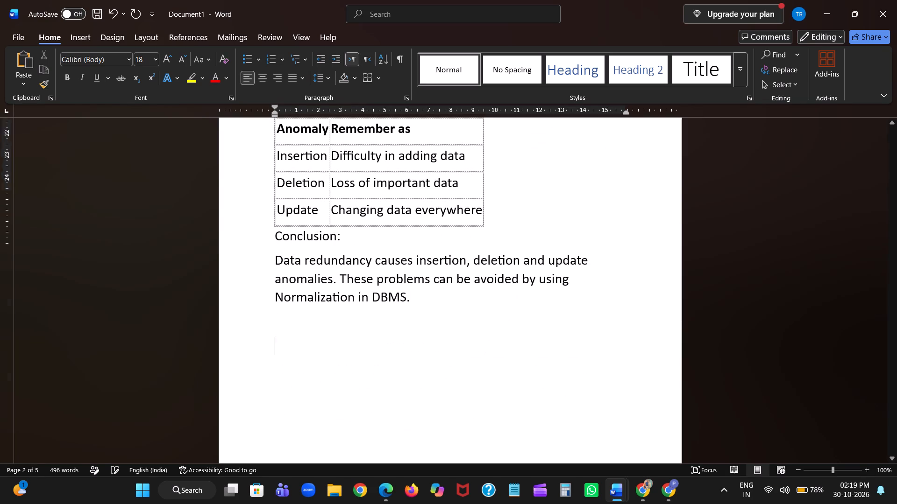
scroll(426, 299, "right", 1)
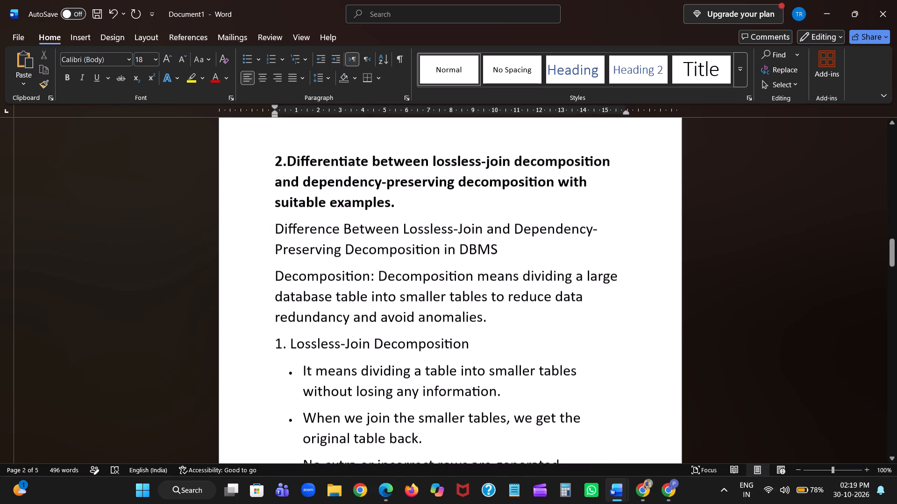
scroll(426, 299, "right", 3)
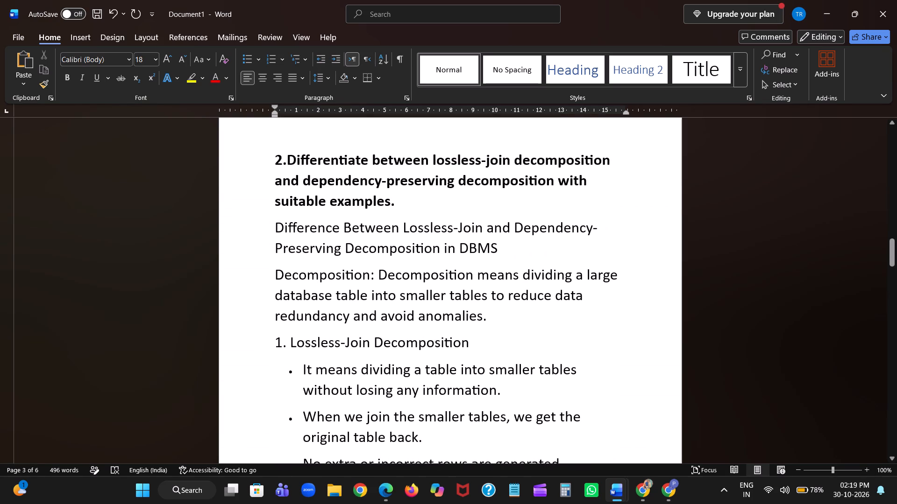
scroll(426, 299, "right", 2)
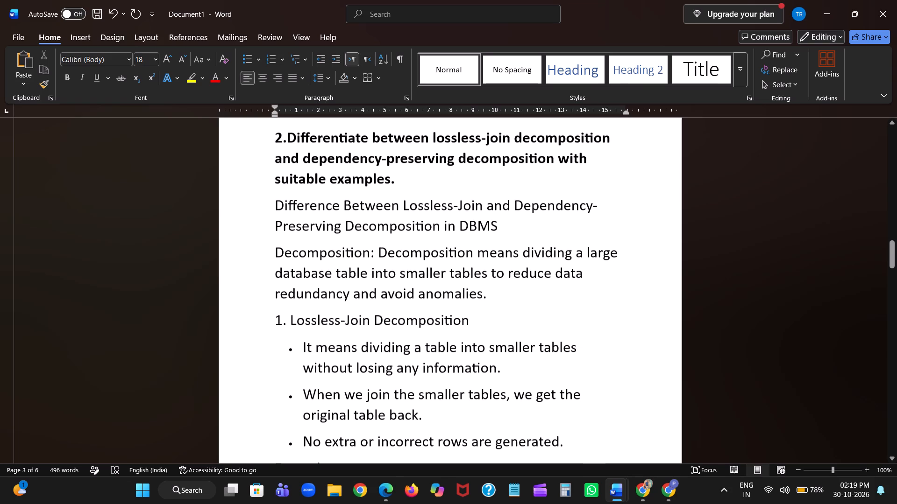
left_click_drag(271, 196, 306, 199)
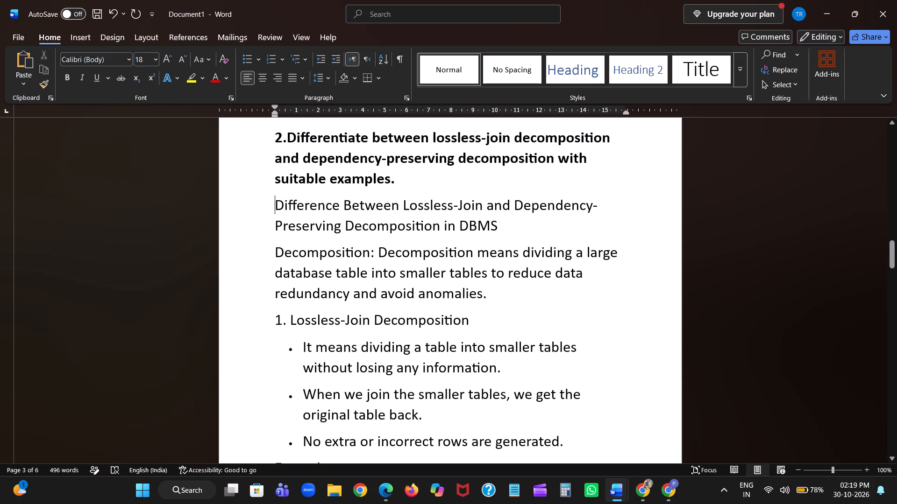
left_click_drag(306, 199, 524, 225)
key("BackSpace")
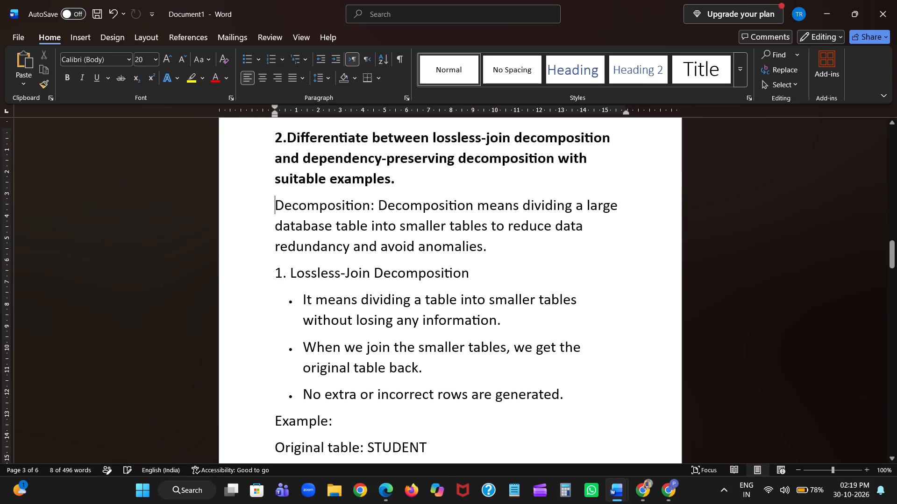
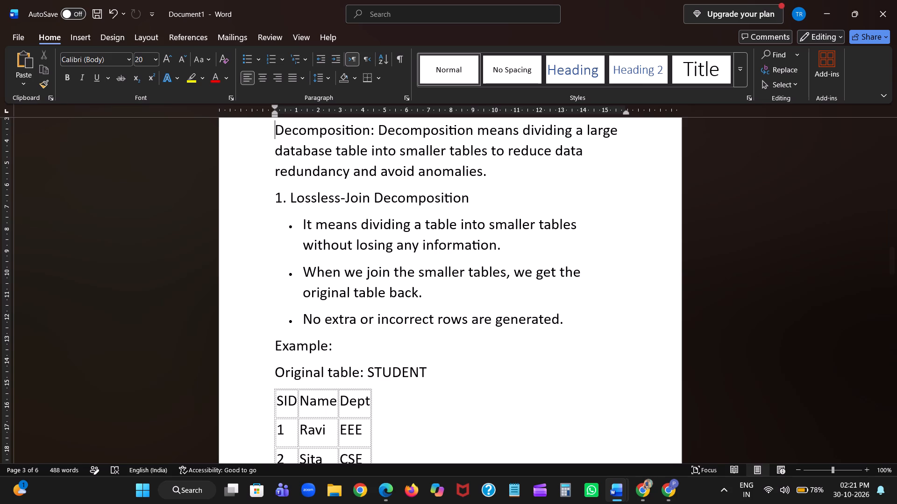
Review the layout of answer 2 and the end of answer 1, checking how the decomposition example tables fall across the pages.
scroll(426, 285, "down", 1)
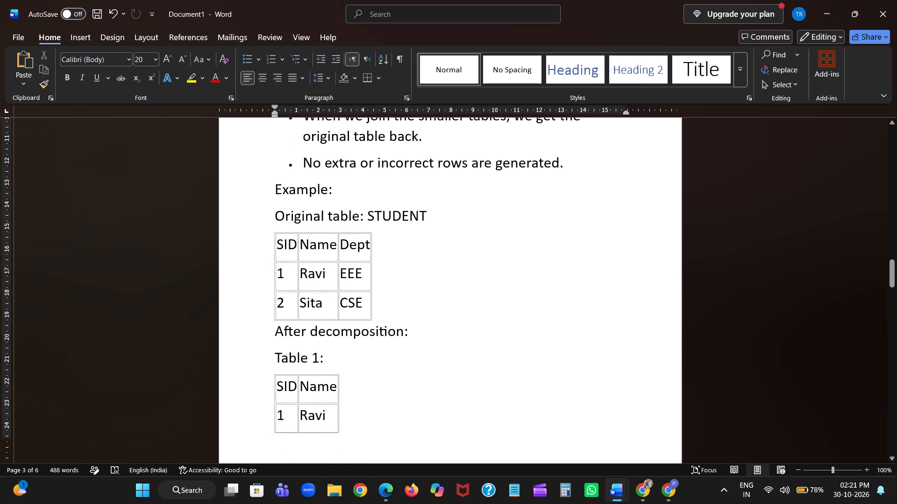
scroll(426, 285, "down", 1)
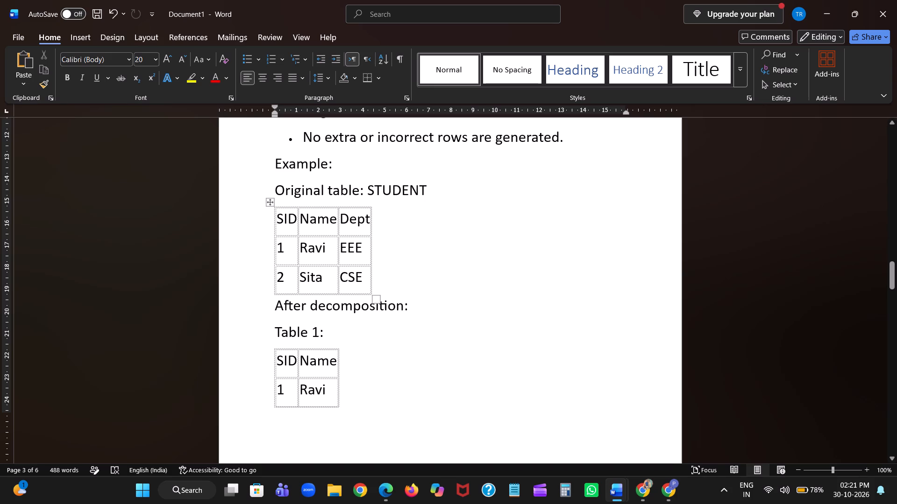
scroll(320, 269, "down", 1)
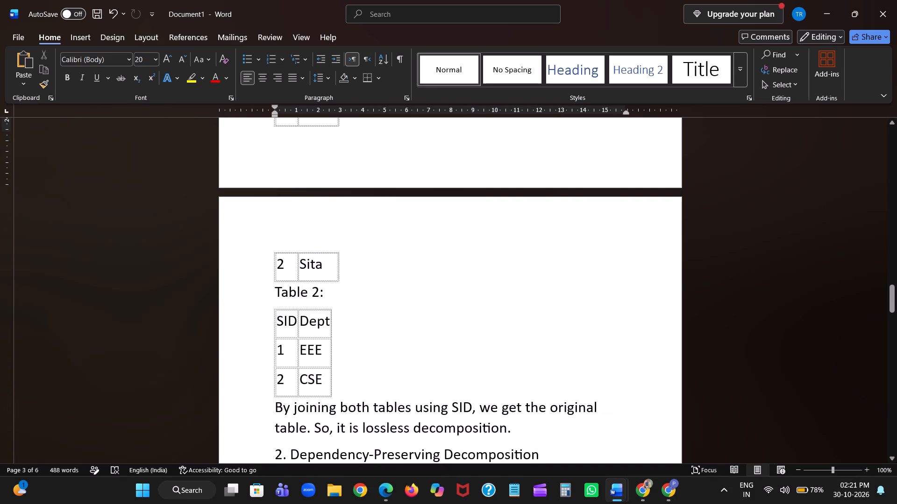
scroll(320, 269, "down", 2)
scroll(320, 269, "up", 1)
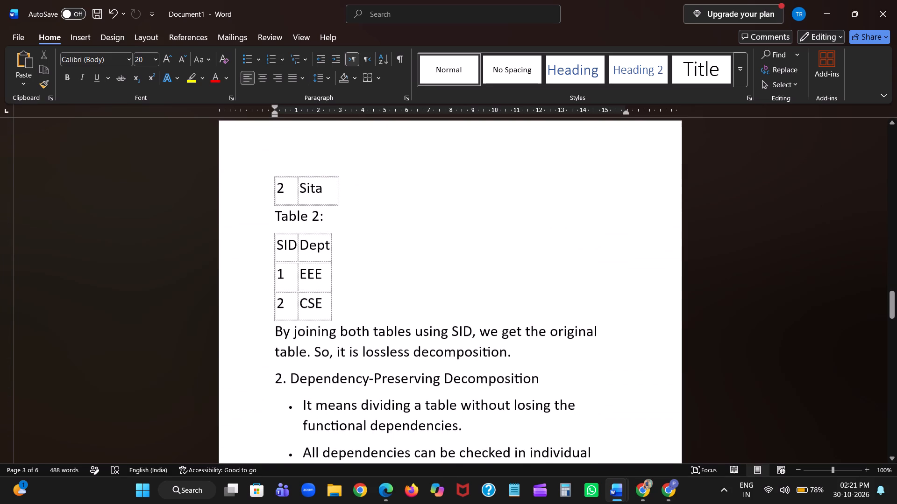
scroll(320, 269, "up", 1)
scroll(320, 269, "down", 2)
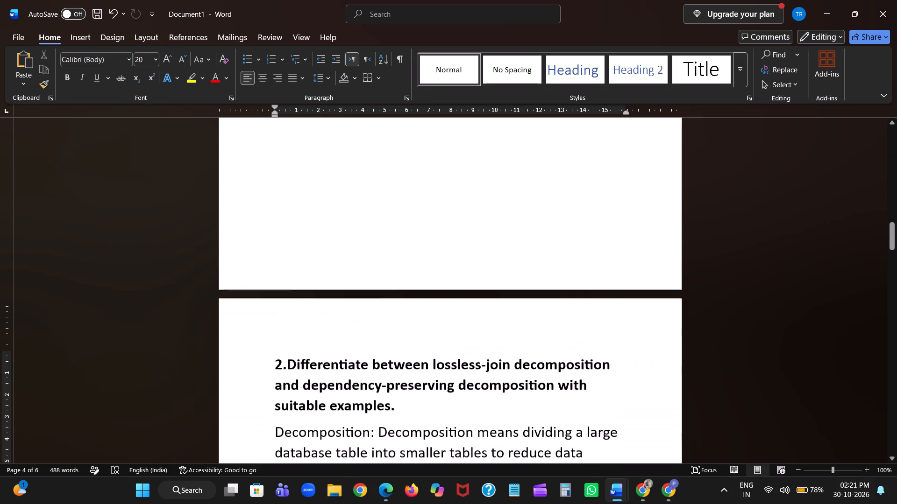
scroll(320, 269, "down", 2)
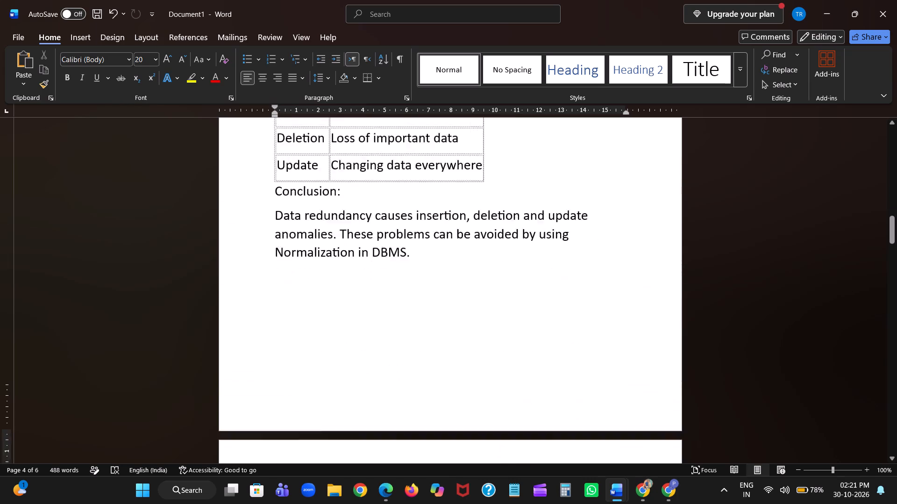
scroll(320, 269, "down", 3)
scroll(320, 269, "up", 3)
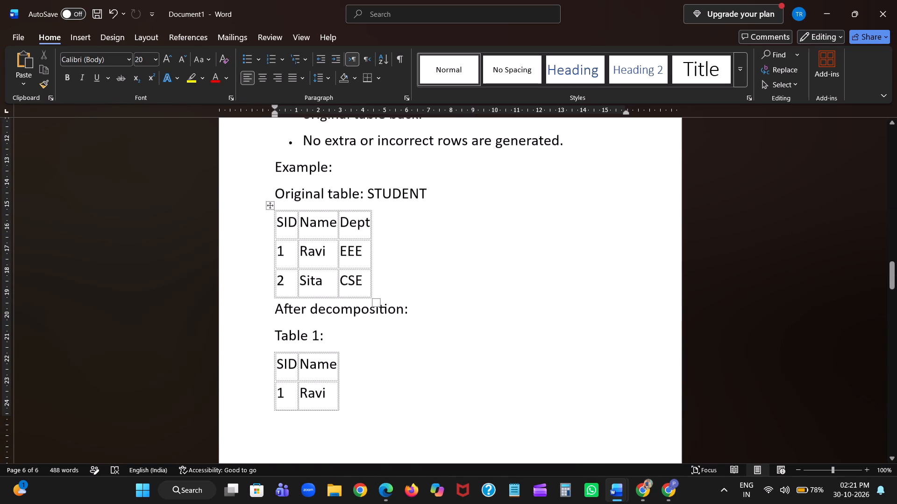
scroll(347, 261, "down", 1)
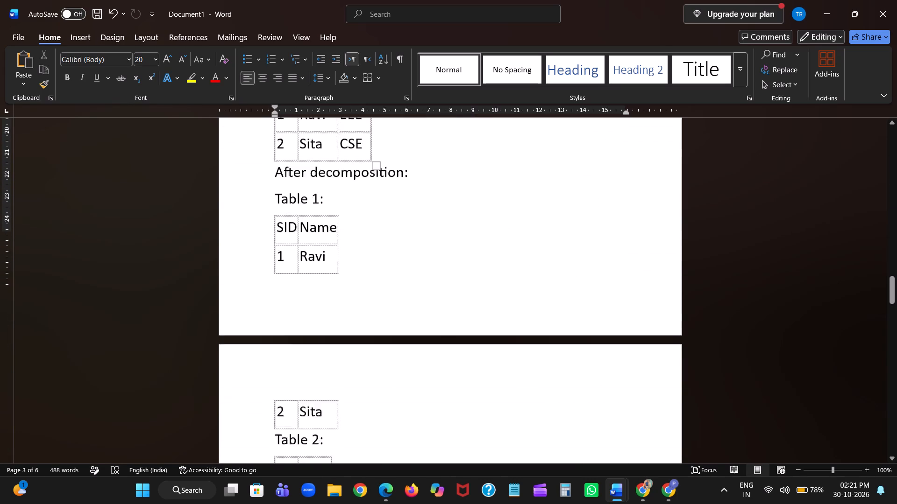
scroll(347, 261, "down", 1)
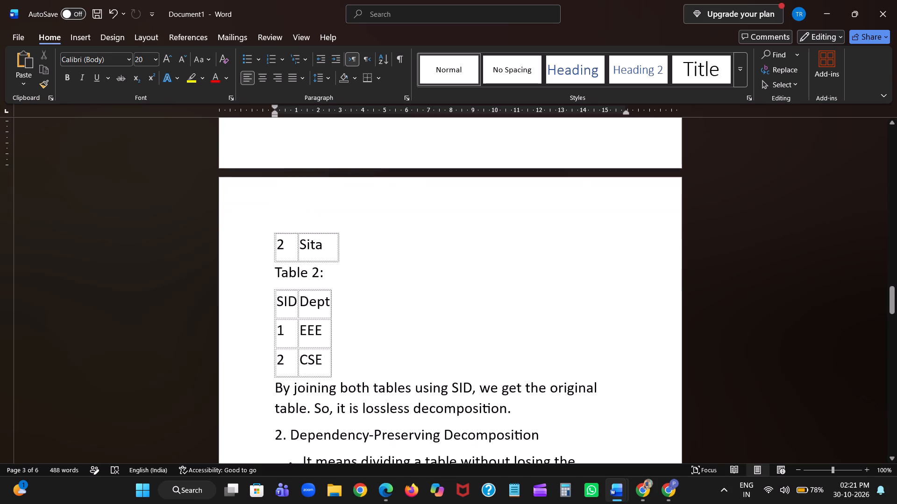
scroll(347, 261, "down", 1)
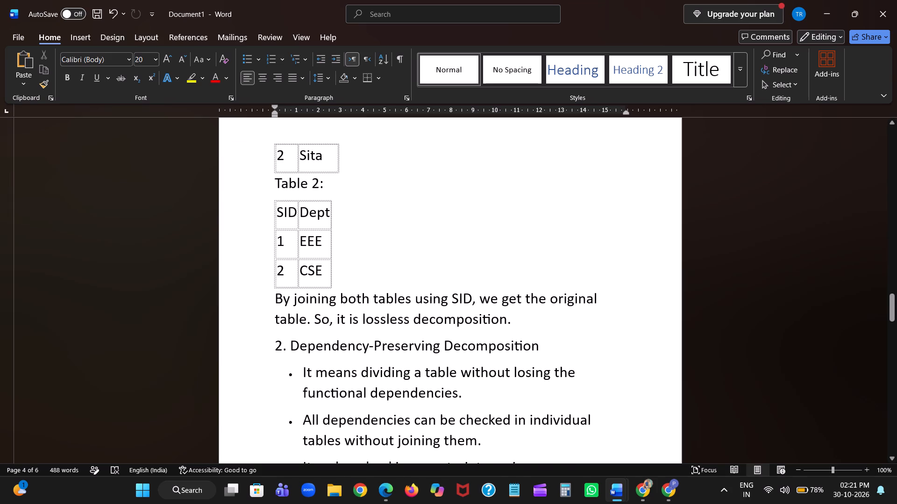
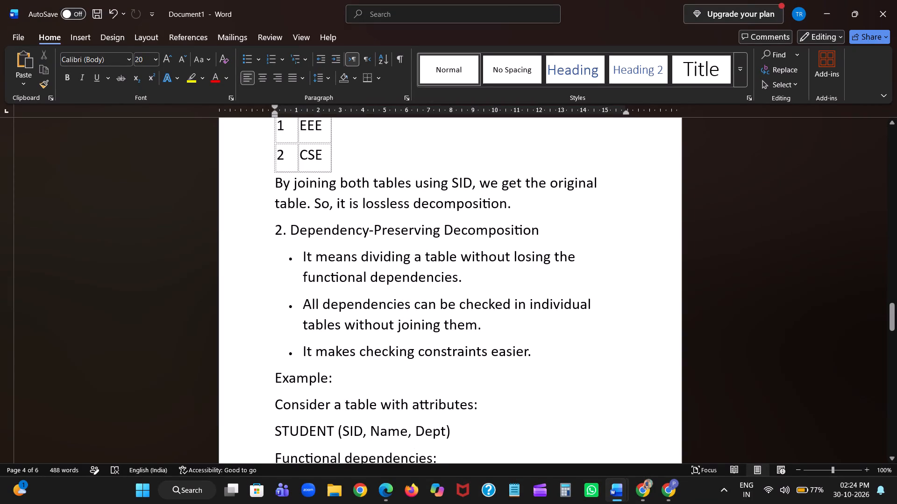
Review the rest of answer 2 from the dependency-preserving section to the conclusion, checking the page breaks and comparison table layout.
scroll(391, 306, "down", 1)
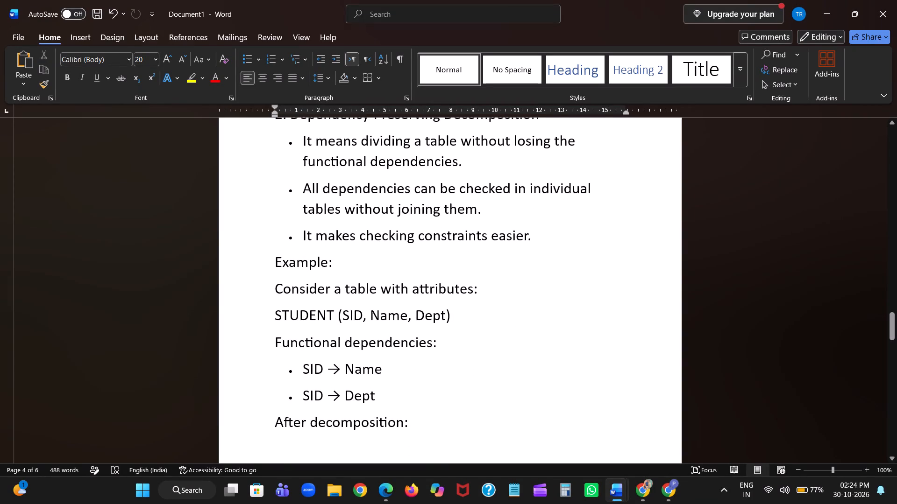
scroll(405, 229, "down", 2)
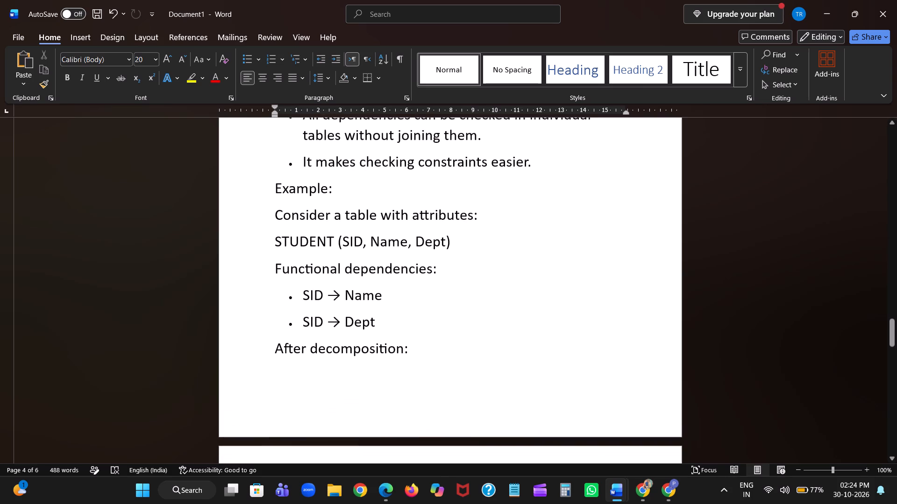
scroll(405, 229, "down", 1)
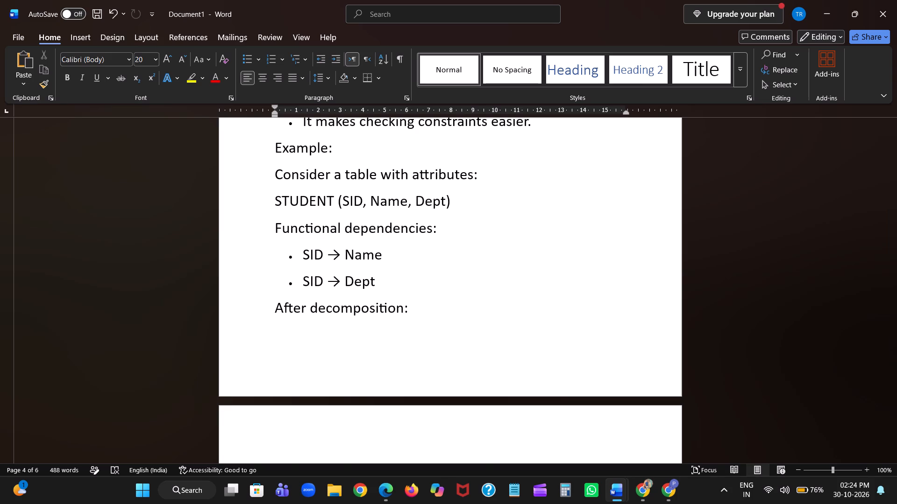
scroll(333, 224, "down", 1)
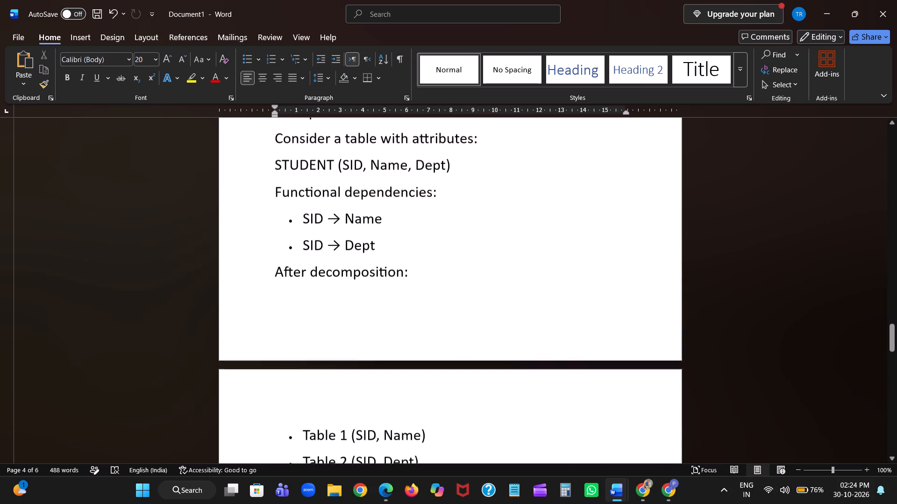
scroll(331, 245, "down", 1)
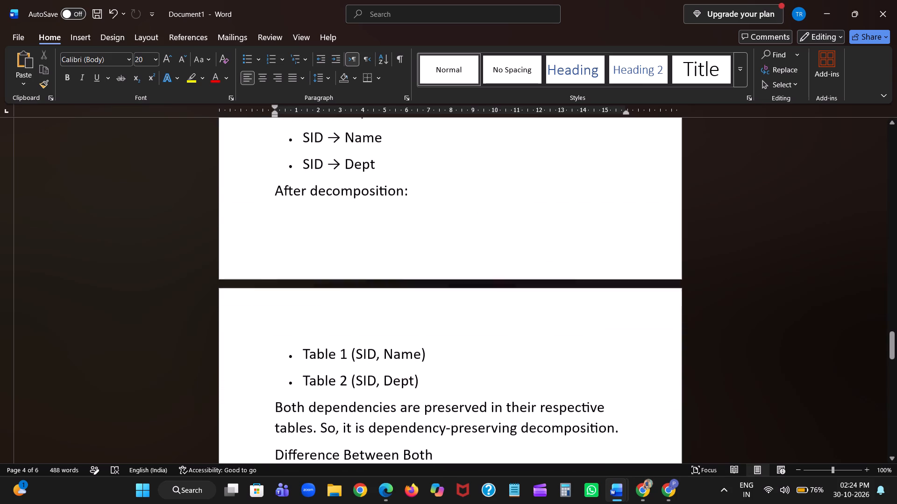
scroll(331, 245, "down", 1)
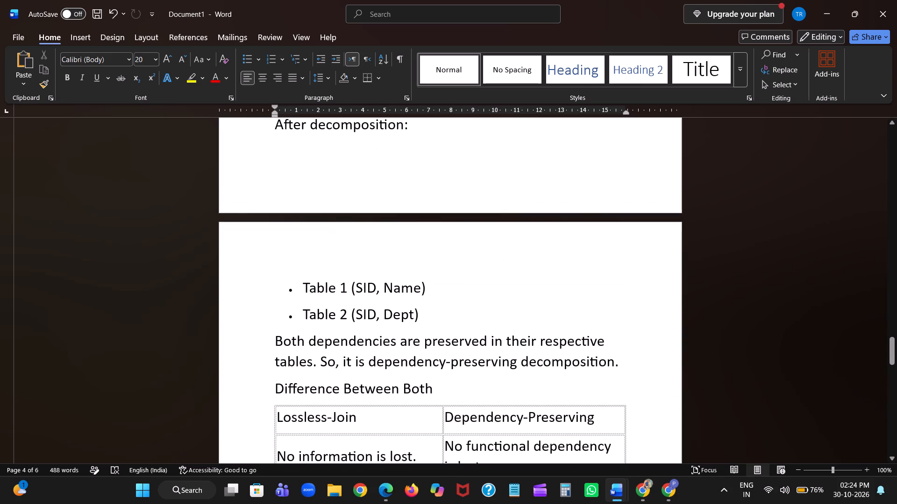
scroll(331, 245, "down", 3)
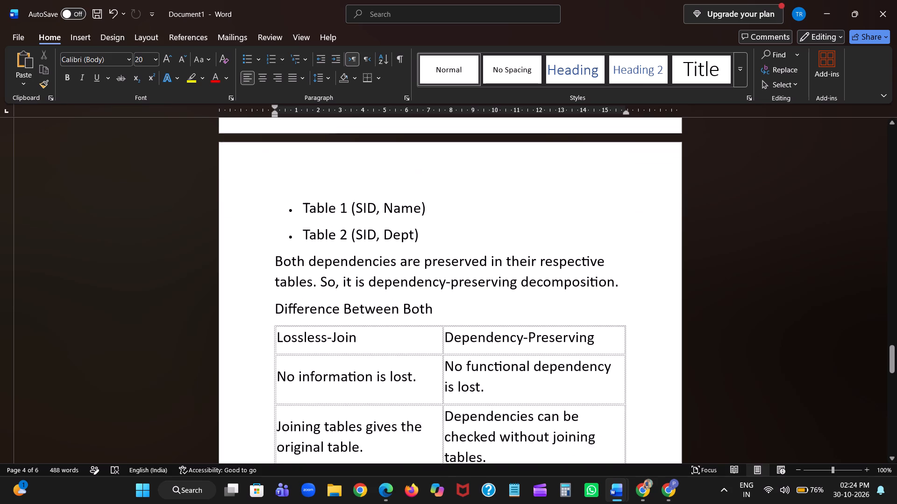
scroll(331, 245, "down", 1)
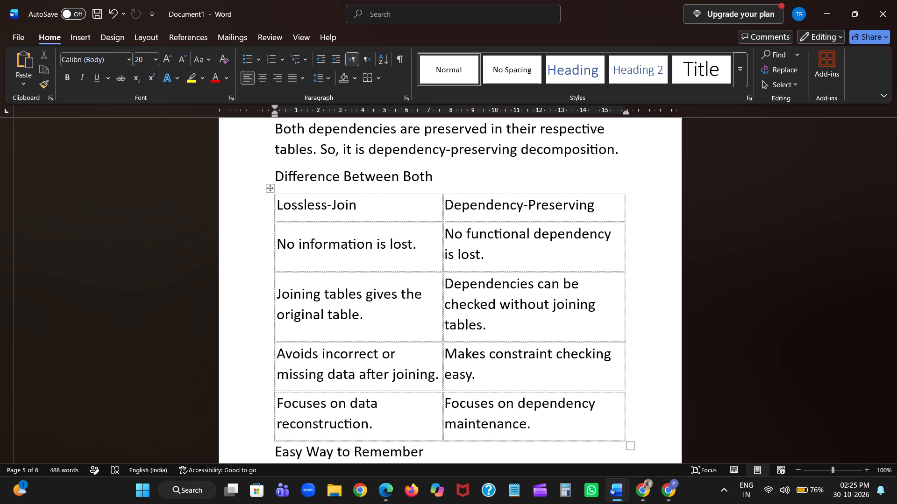
scroll(331, 245, "down", 1)
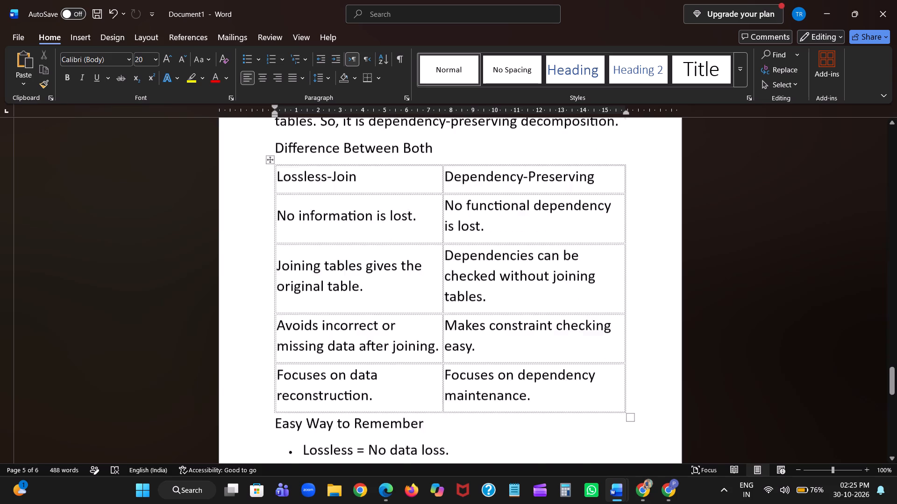
scroll(331, 245, "down", 3)
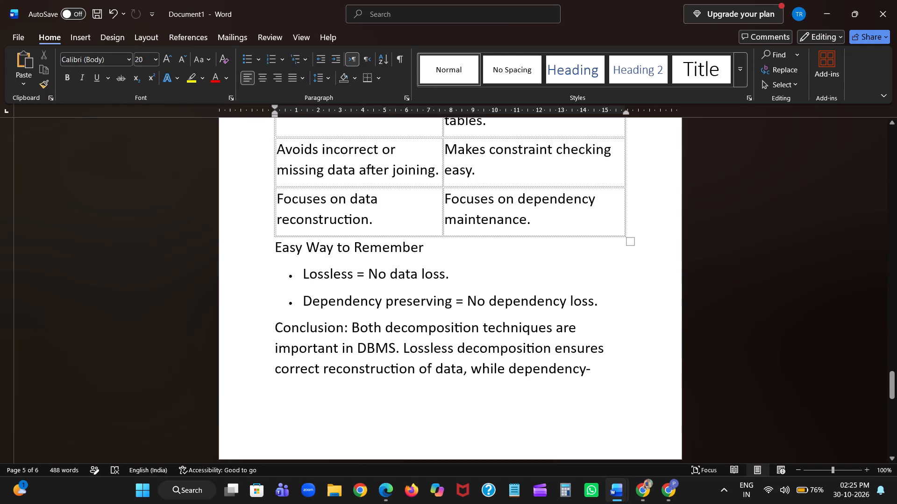
scroll(331, 245, "down", 2)
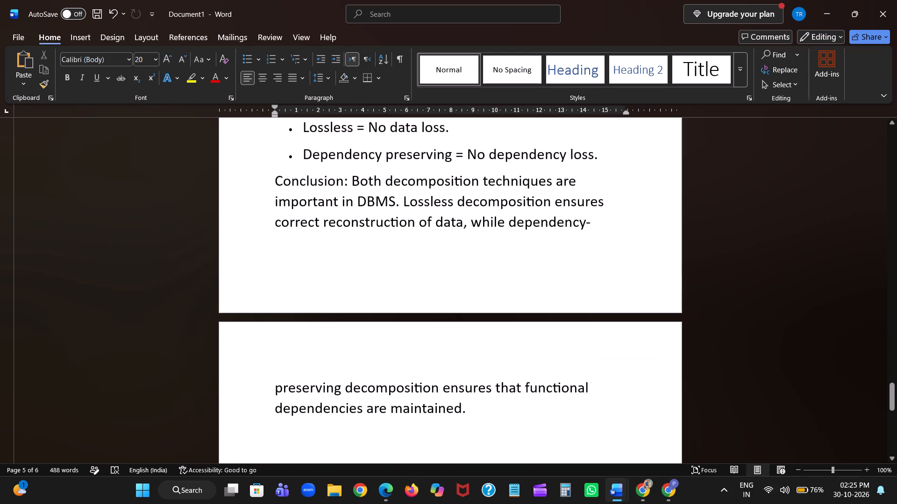
Reduce the font size of the whole Conclusion paragraph at the end of answer 2 to 18.
left_click_drag(272, 178, 421, 355)
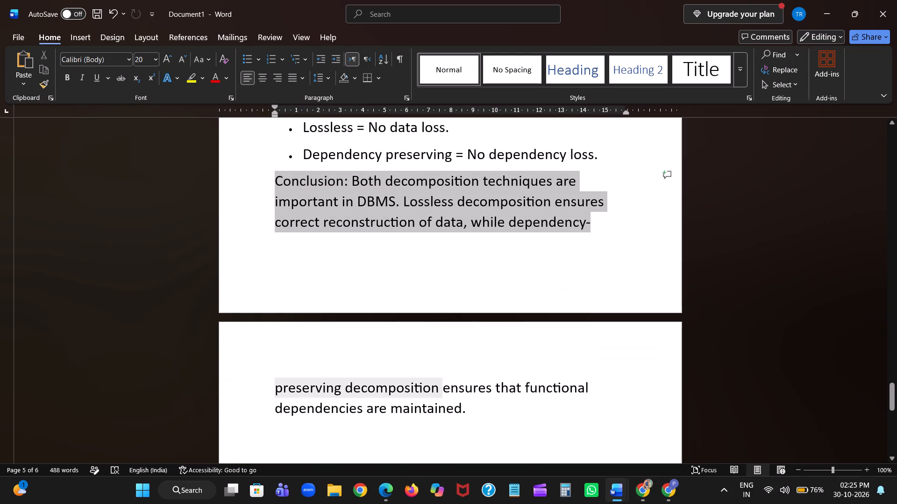
left_click_drag(421, 355, 476, 433)
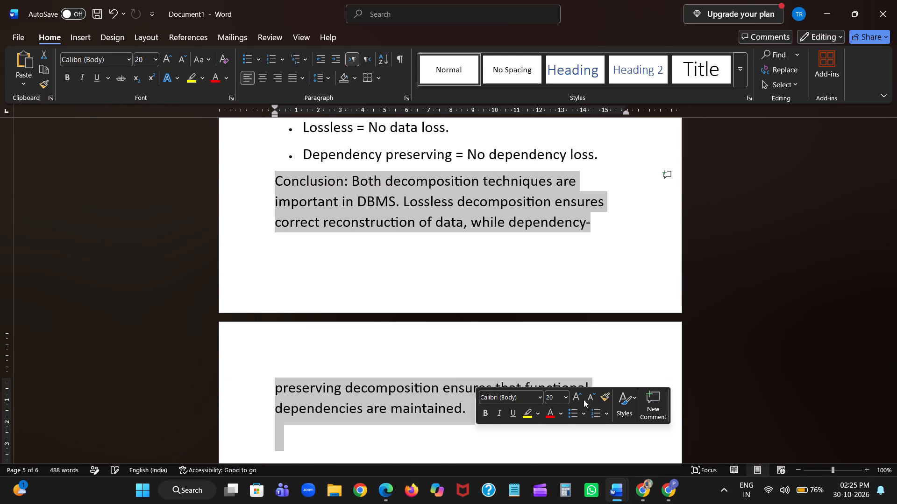
left_click(591, 399)
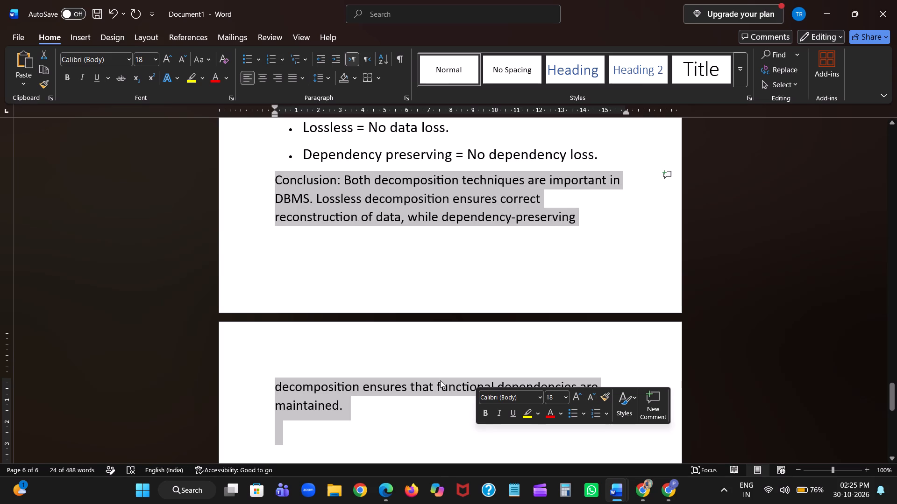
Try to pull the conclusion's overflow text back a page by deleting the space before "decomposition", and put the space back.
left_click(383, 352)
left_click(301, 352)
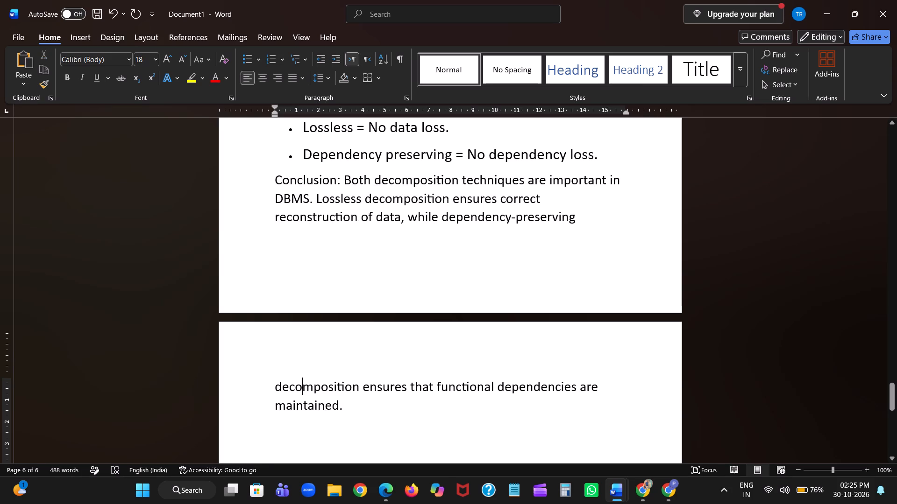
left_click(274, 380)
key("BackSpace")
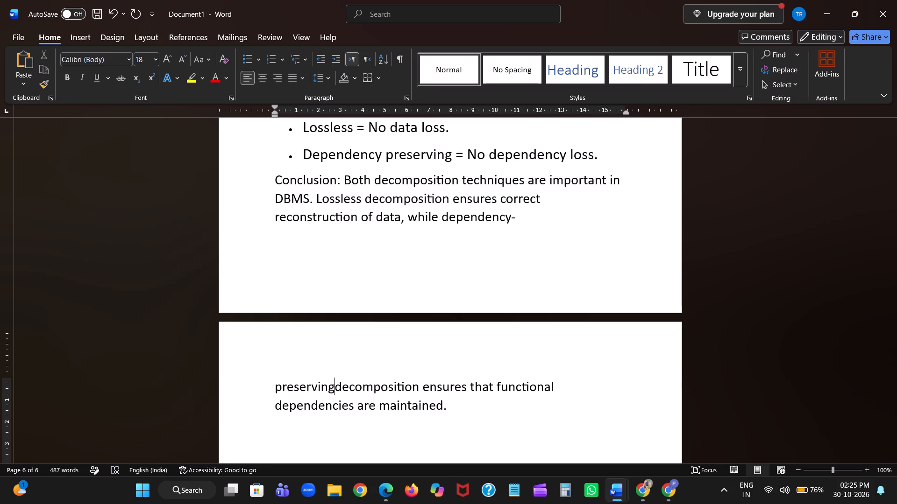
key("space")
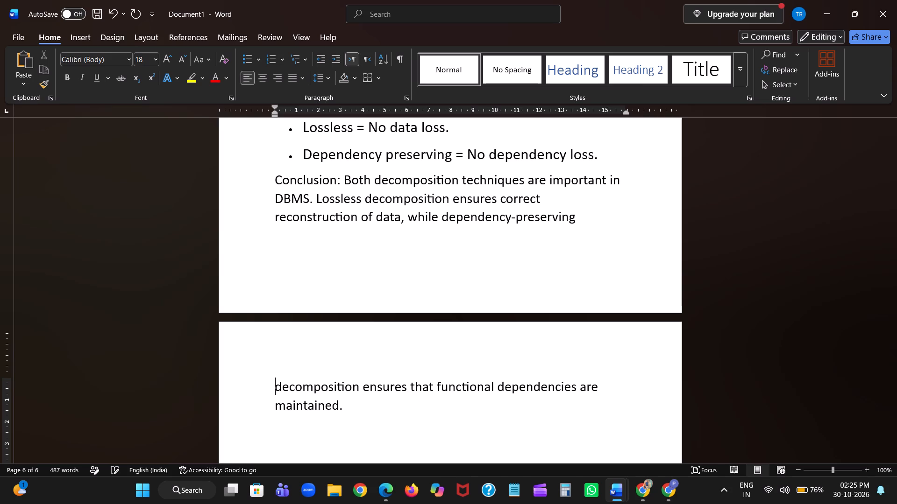
Look back through answer 2 from its question heading to the "After decomposition" part, checking where the pages break.
scroll(274, 380, "down", 1)
scroll(274, 380, "up", 1)
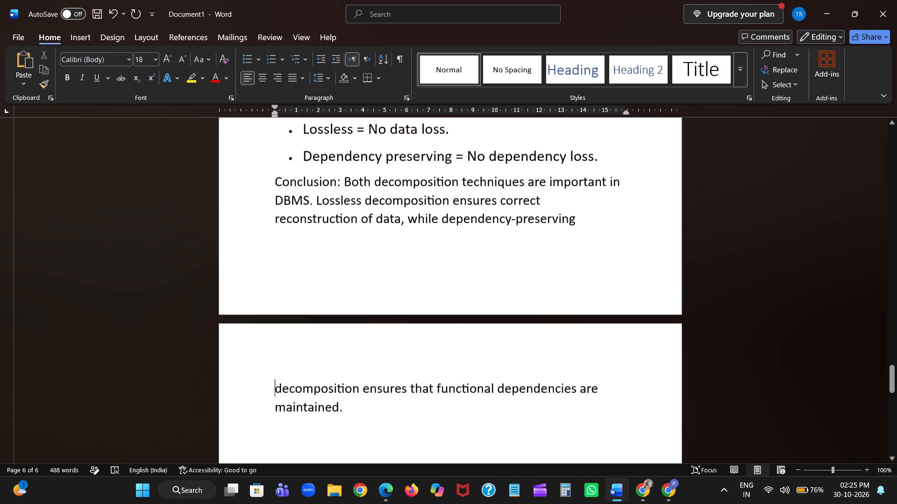
scroll(274, 380, "up", 1)
scroll(274, 380, "down", 1)
scroll(274, 380, "up", 1)
scroll(274, 380, "down", 1)
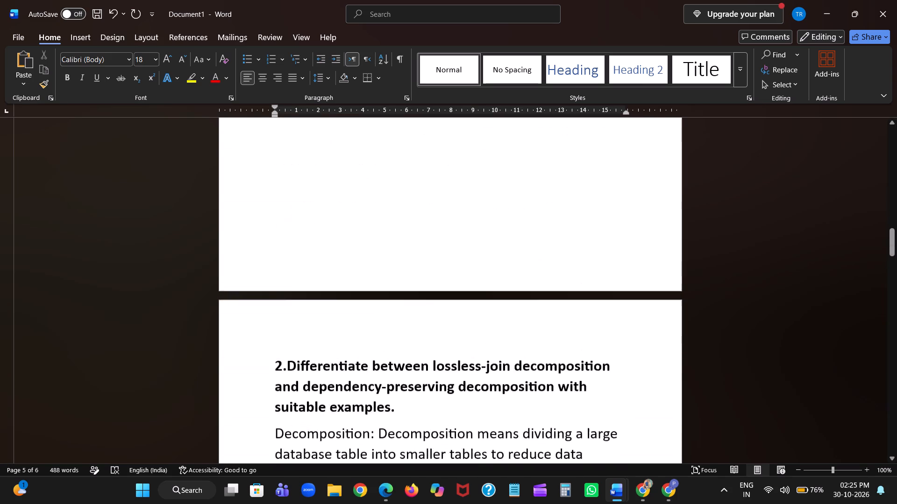
scroll(274, 380, "down", 1)
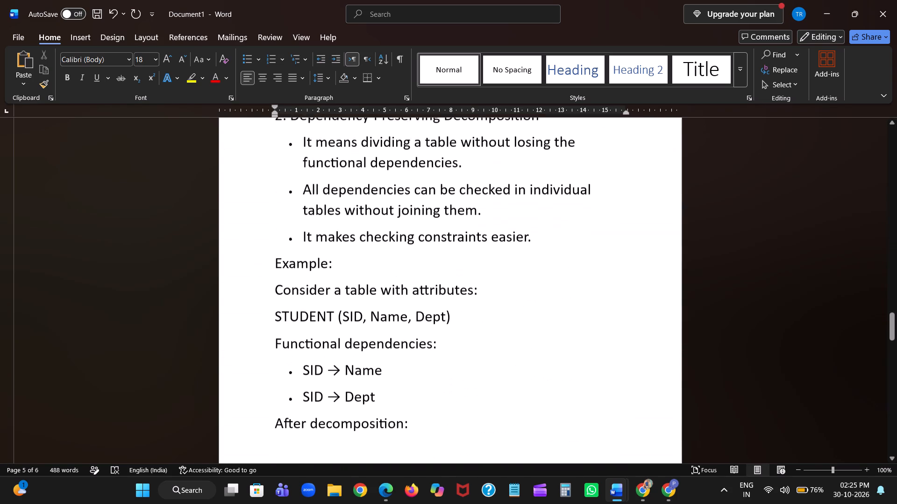
scroll(274, 380, "down", 1)
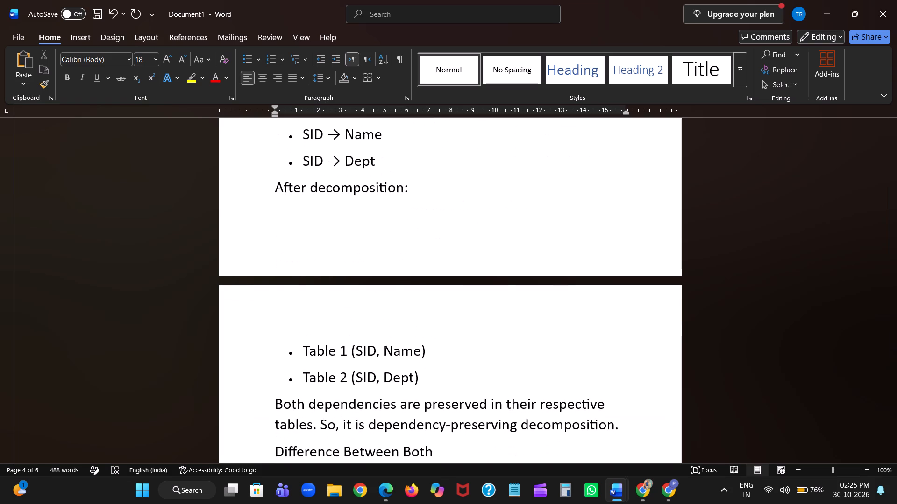
scroll(274, 376, "down", 2)
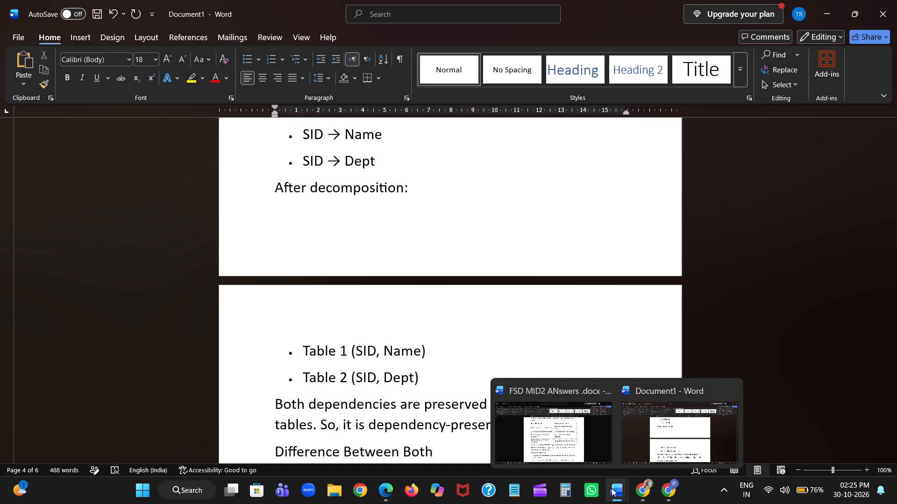
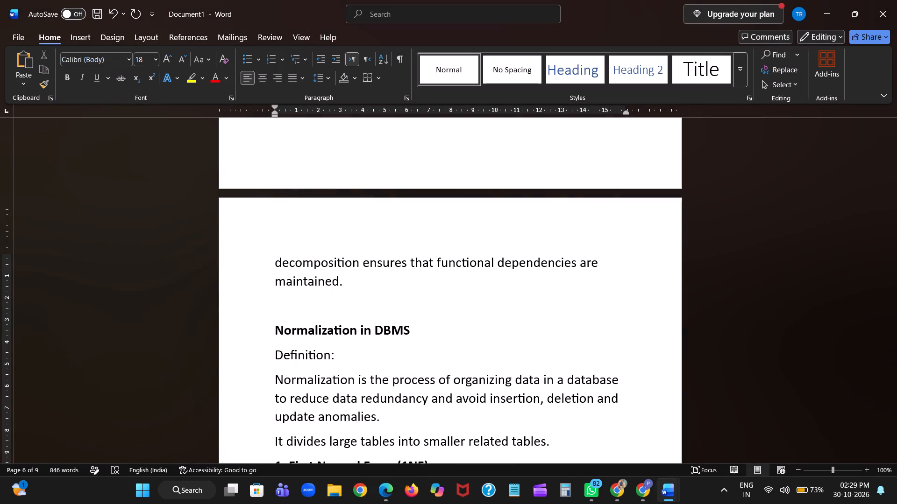
key("ctrl+v")
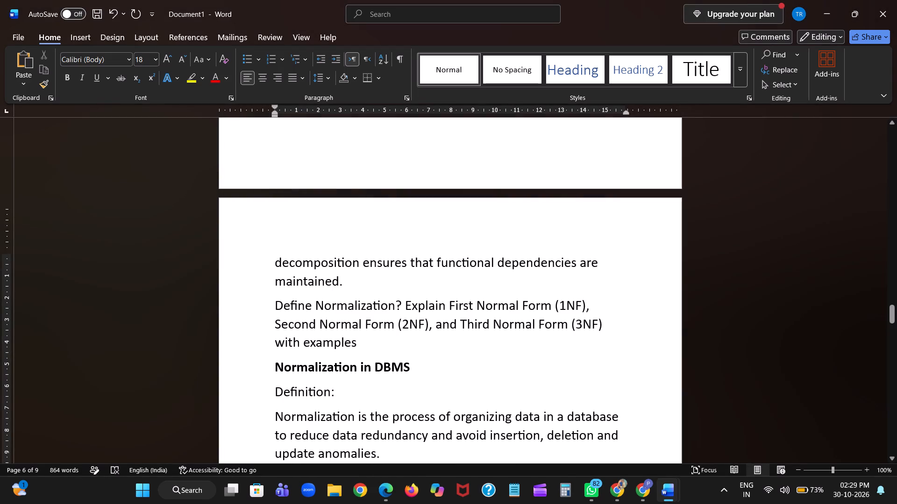
Number the pasted "Define Normalization?" question with "3." and make the whole question bold.
left_click(275, 304)
key("4")
key("BackSpace")
key("3")
key("period")
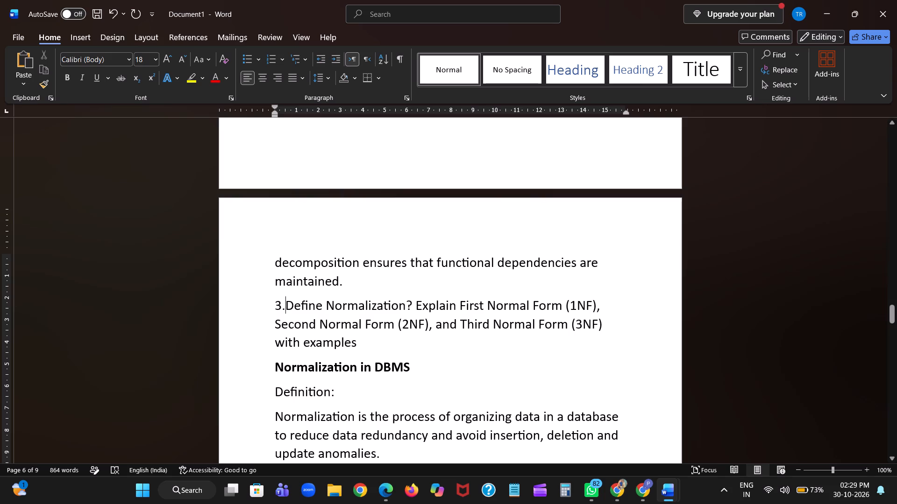
left_click_drag(269, 304, 355, 344)
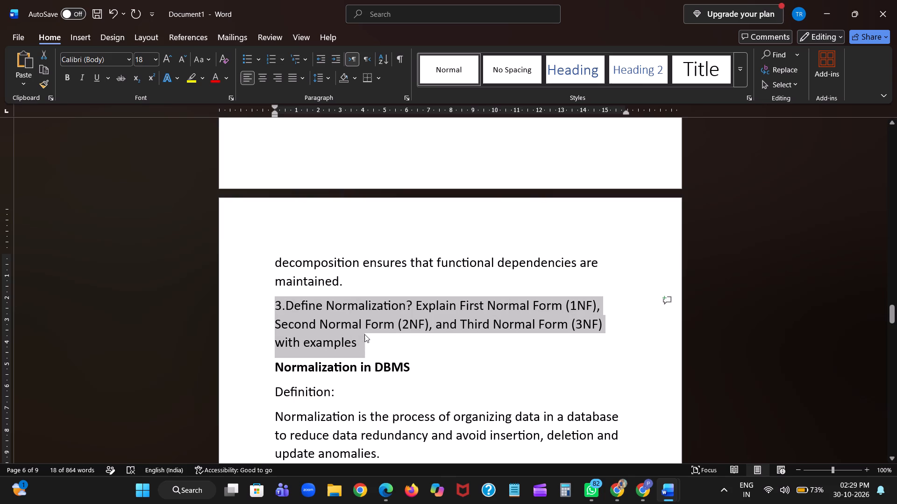
key("ctrl+b")
left_click(373, 341)
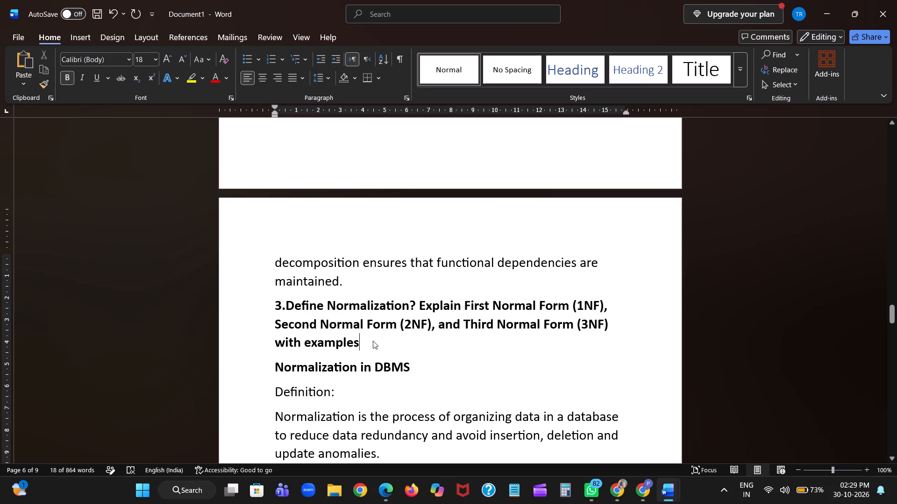
Add the answer label "A. " in front of the "Normalization in DBMS" heading.
scroll(373, 335, "down", 1)
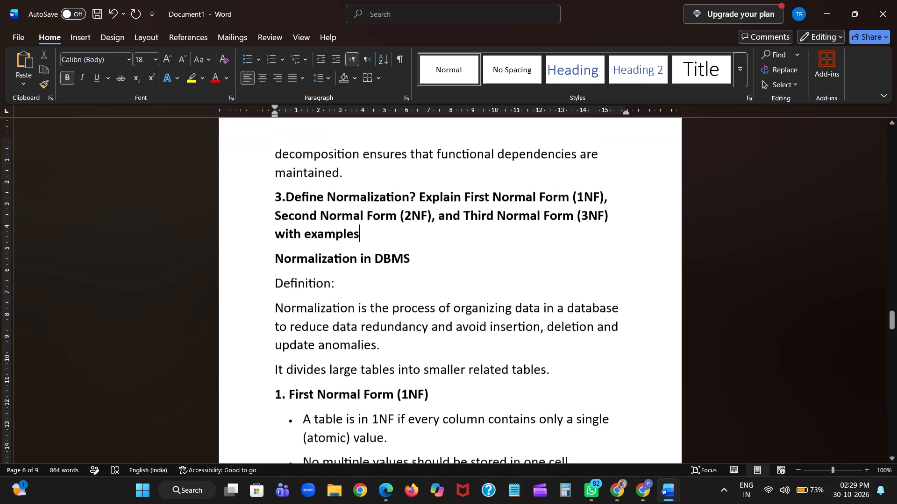
left_click(273, 251)
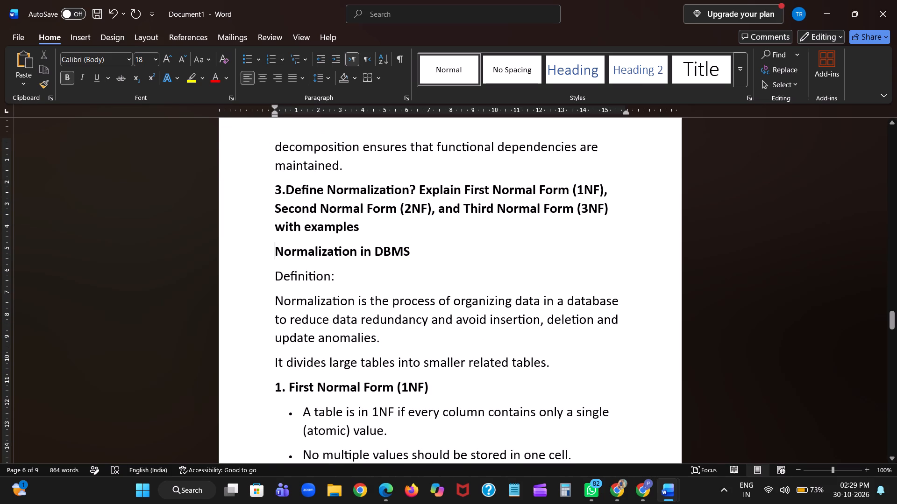
type("A.")
key("space")
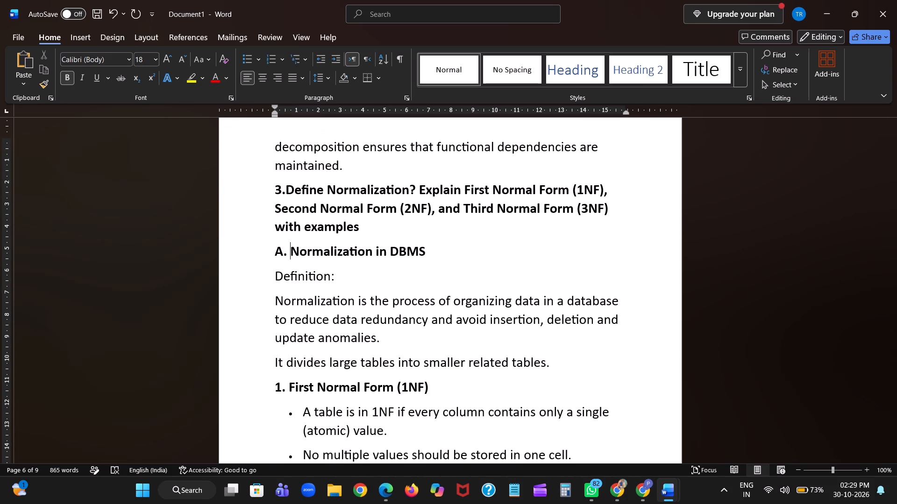
Delete the "Definition:" line beneath the "Normalization in DBMS" heading, leaving no empty line behind.
scroll(273, 251, "left", 1)
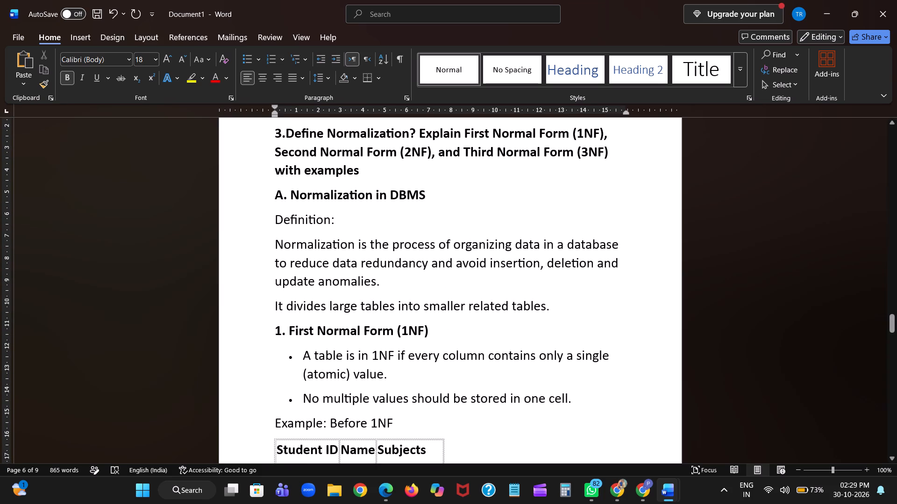
left_click_drag(349, 209, 309, 213)
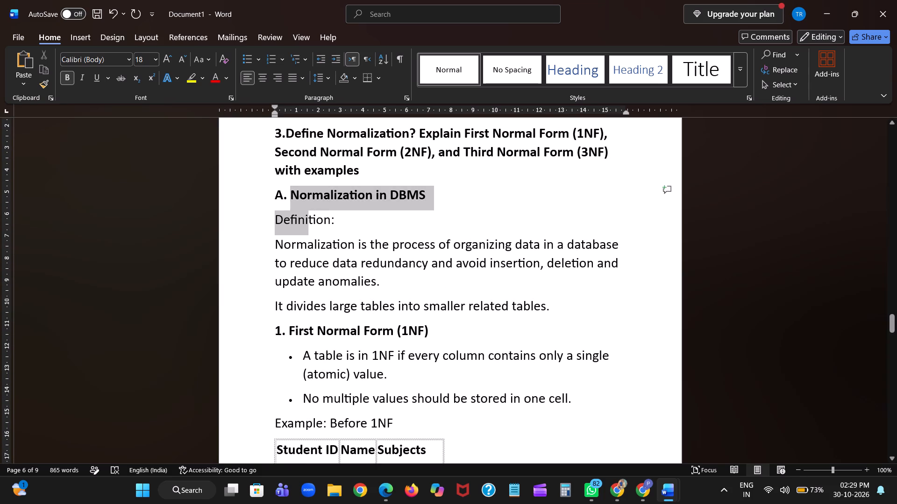
left_click_drag(309, 213, 317, 214)
left_click(317, 214)
left_click(353, 210)
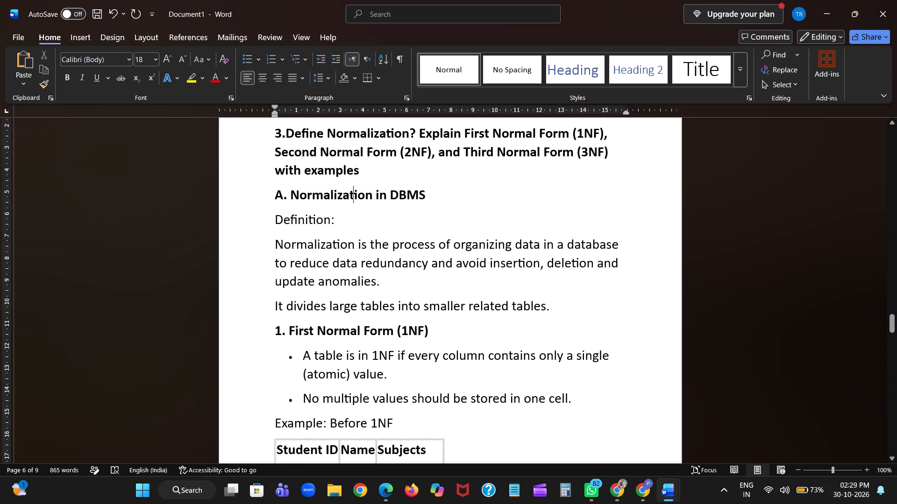
left_click_drag(360, 224, 252, 257)
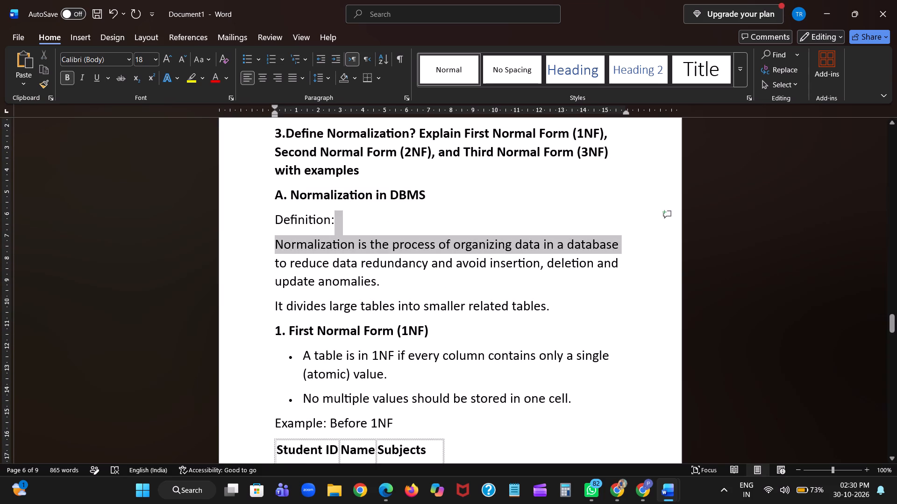
left_click_drag(252, 257, 243, 226)
key("BackSpace")
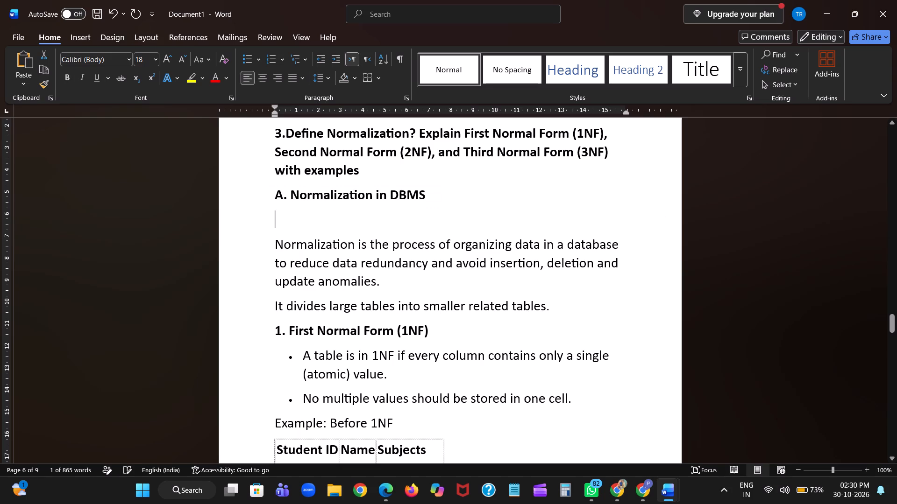
key("BackSpace")
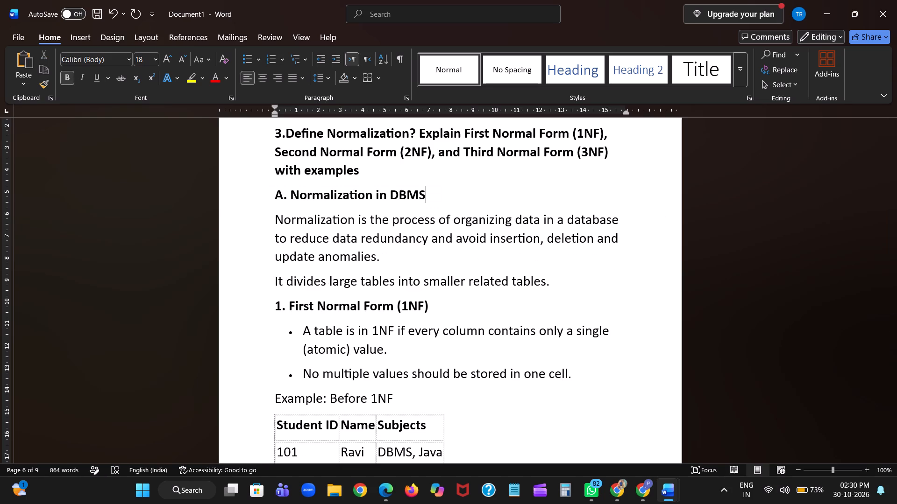
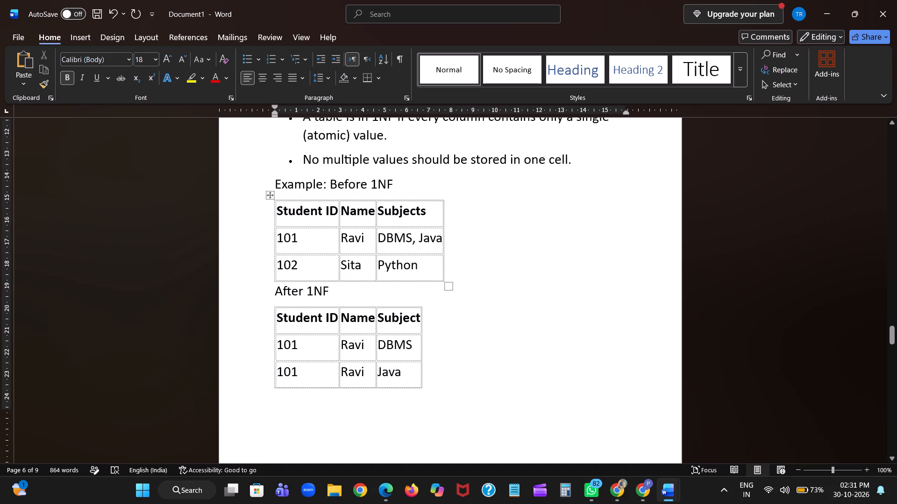
Review the 1NF example tables and the start of the Second Normal Form (2NF) section in the normalization answer.
scroll(346, 292, "down", 1)
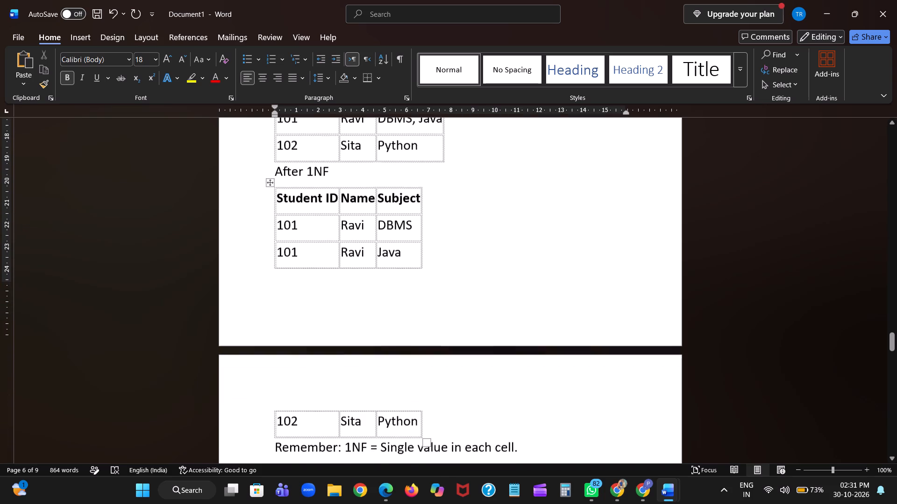
scroll(346, 292, "down", 2)
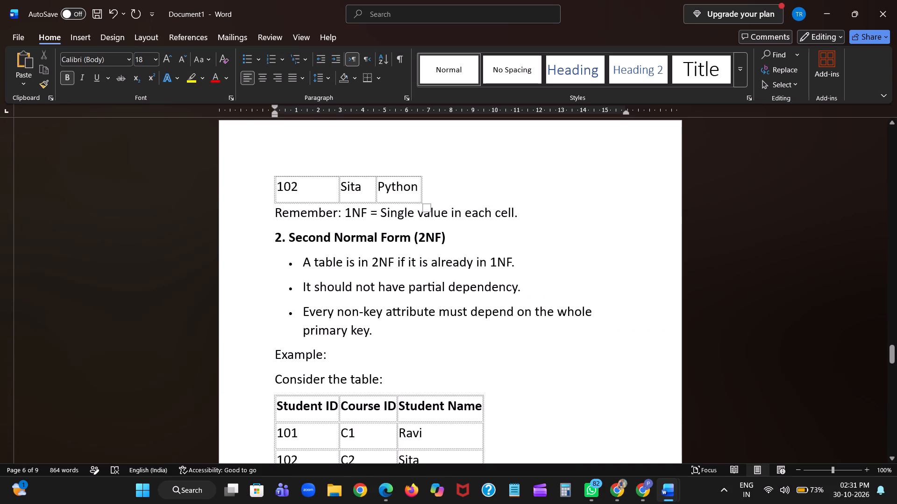
left_click(707, 114)
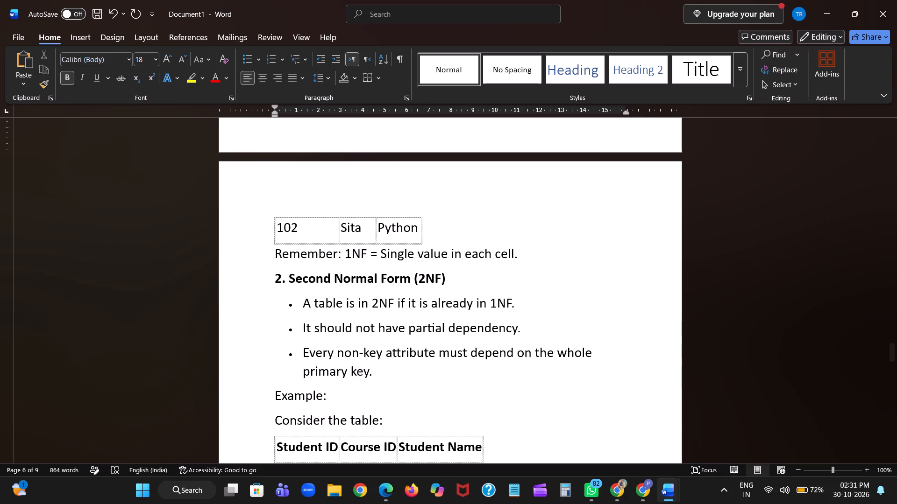
scroll(488, 209, "down", 1)
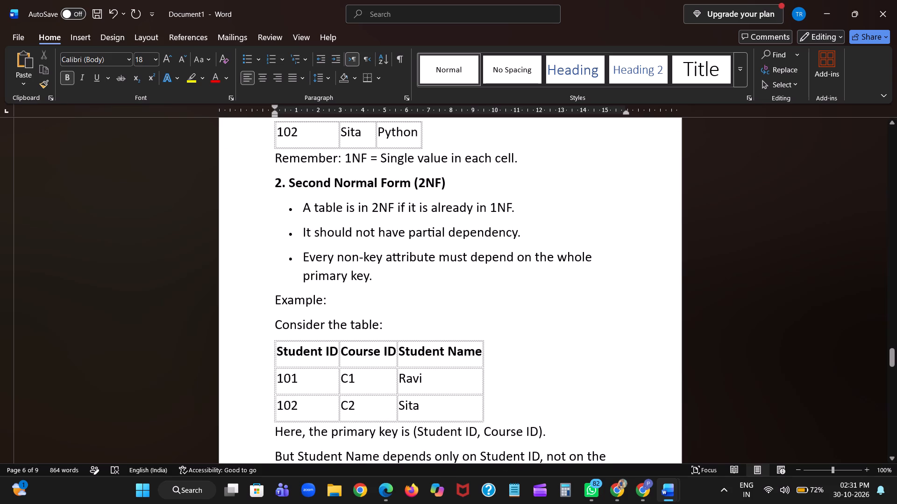
scroll(488, 209, "down", 1)
scroll(488, 209, "right", 1)
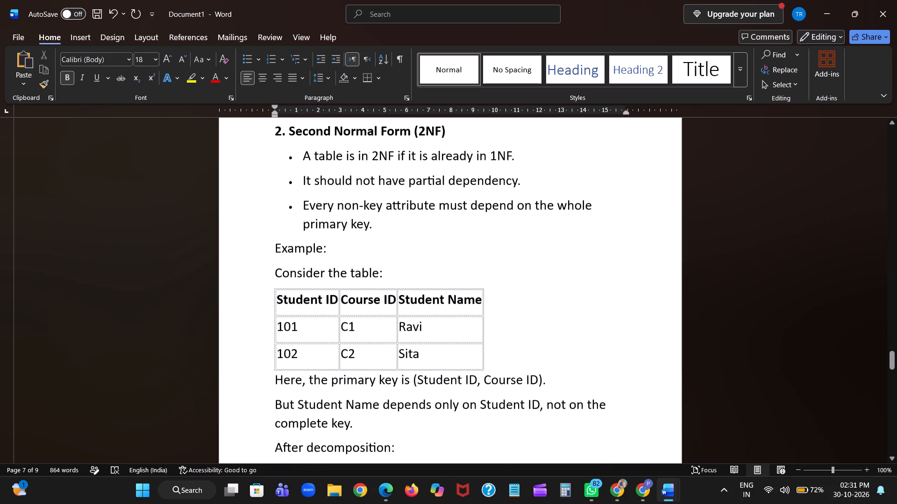
scroll(488, 209, "right", 5)
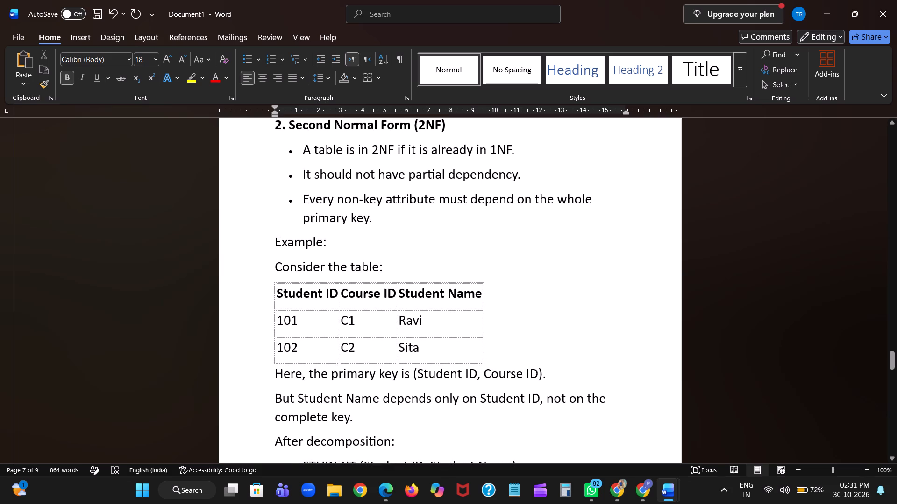
scroll(488, 209, "right", 2)
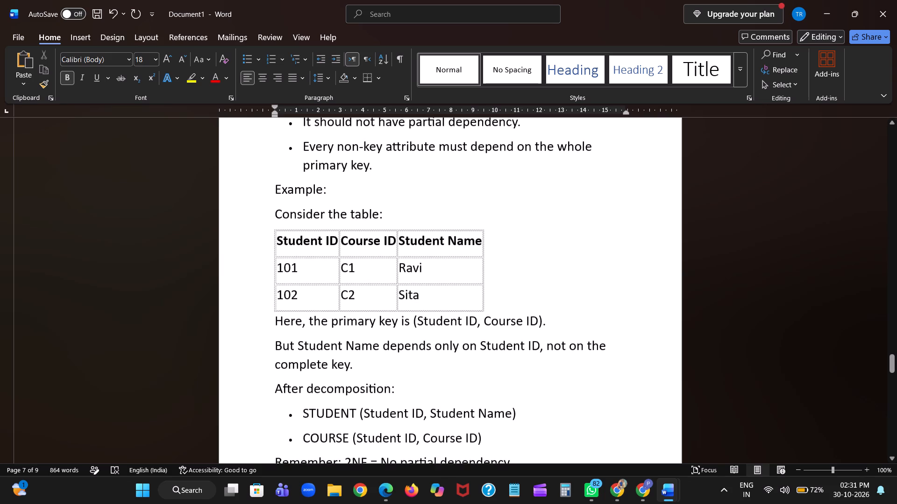
scroll(488, 209, "right", 2)
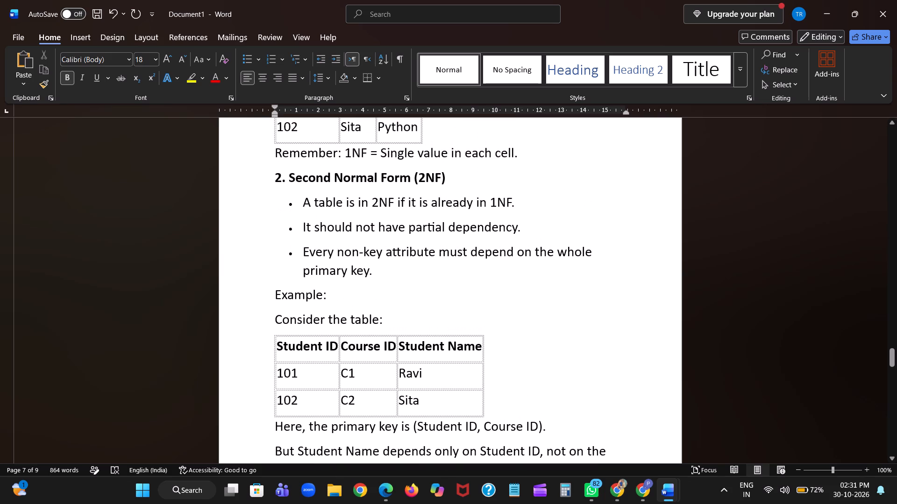
scroll(488, 209, "right", 1)
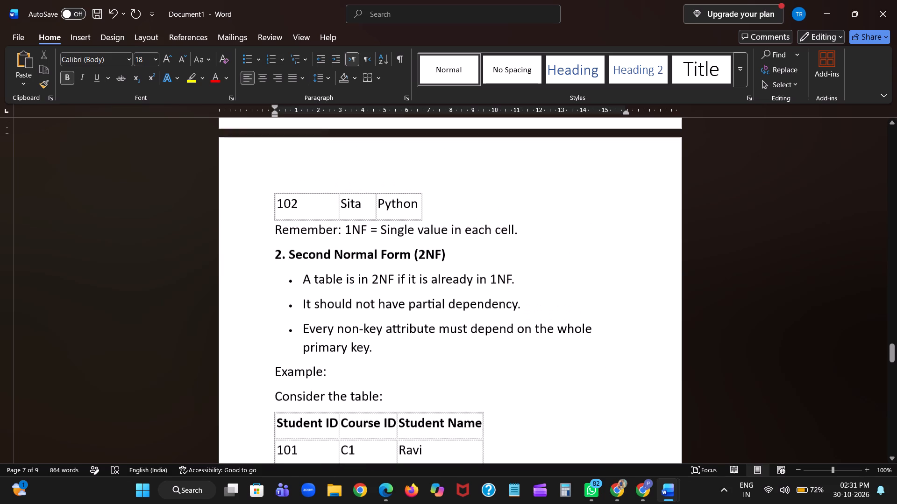
scroll(488, 209, "right", 2)
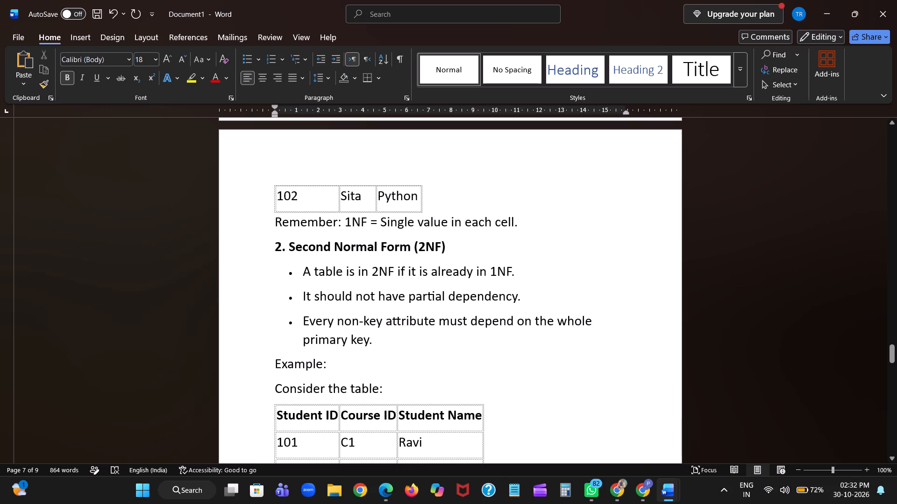
scroll(488, 209, "right", 1)
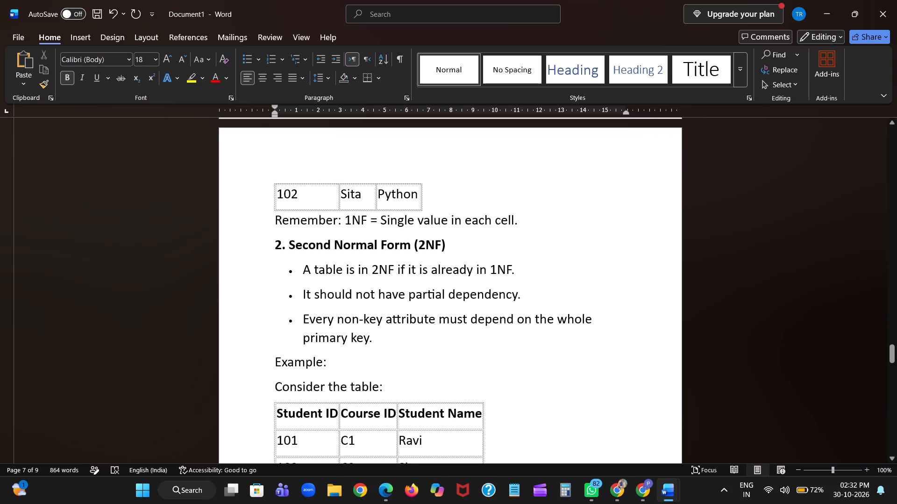
scroll(488, 209, "right", 2)
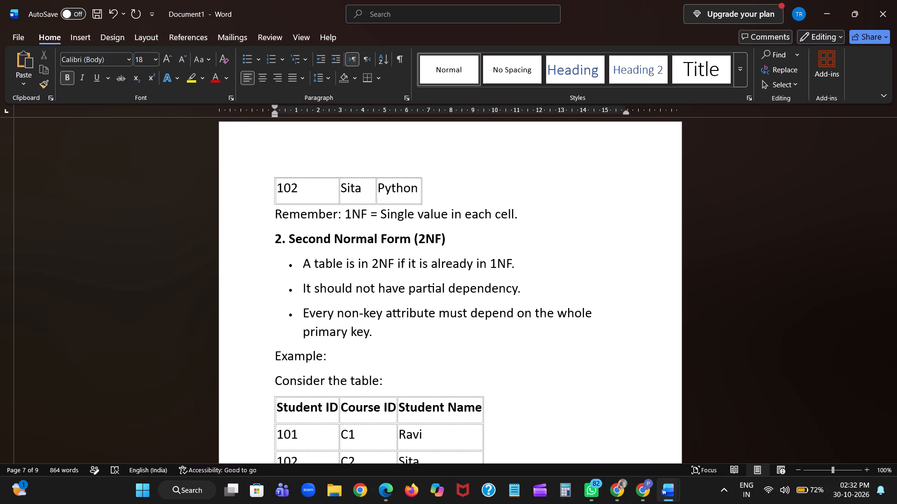
Read through the 2NF example table, its primary key explanation and the decomposition, up to the Third Normal Form (3NF) heading.
scroll(488, 209, "down", 1)
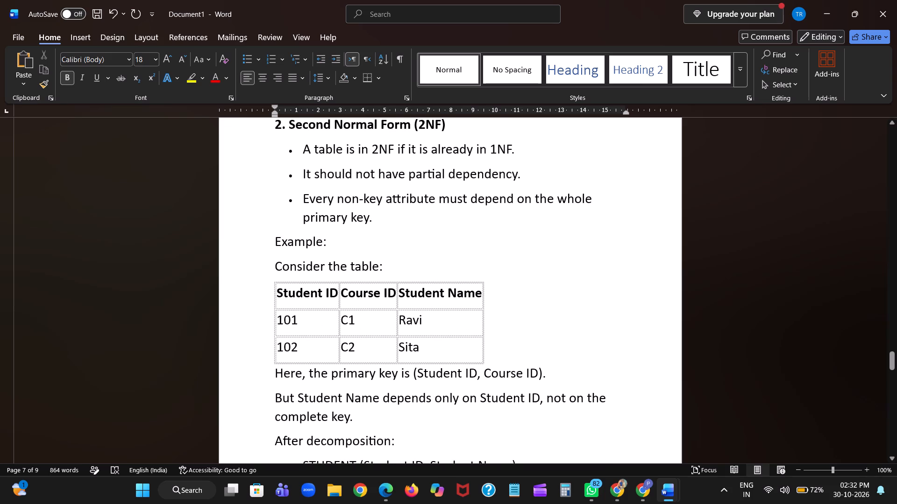
scroll(488, 209, "down", 3)
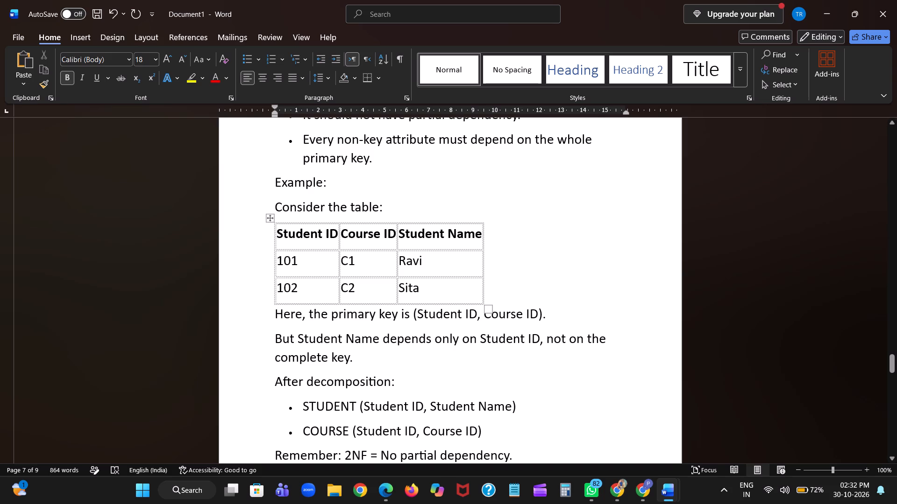
scroll(368, 314, "down", 1)
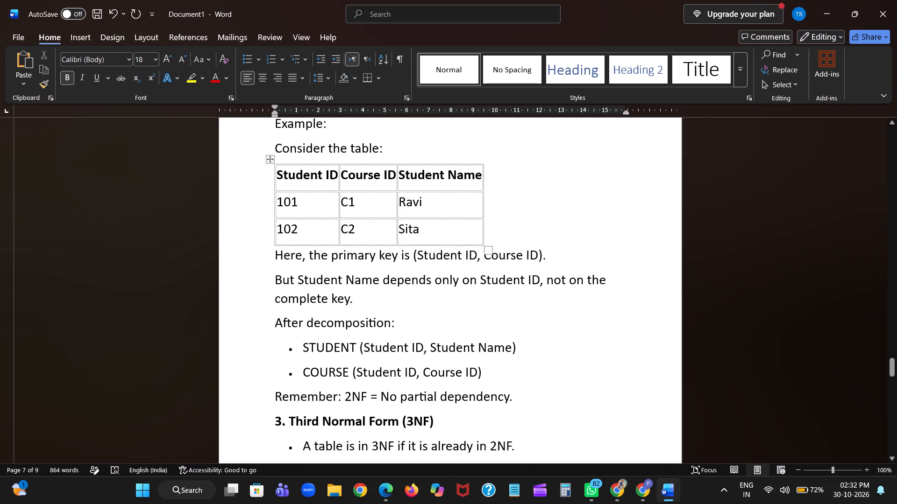
scroll(368, 314, "down", 2)
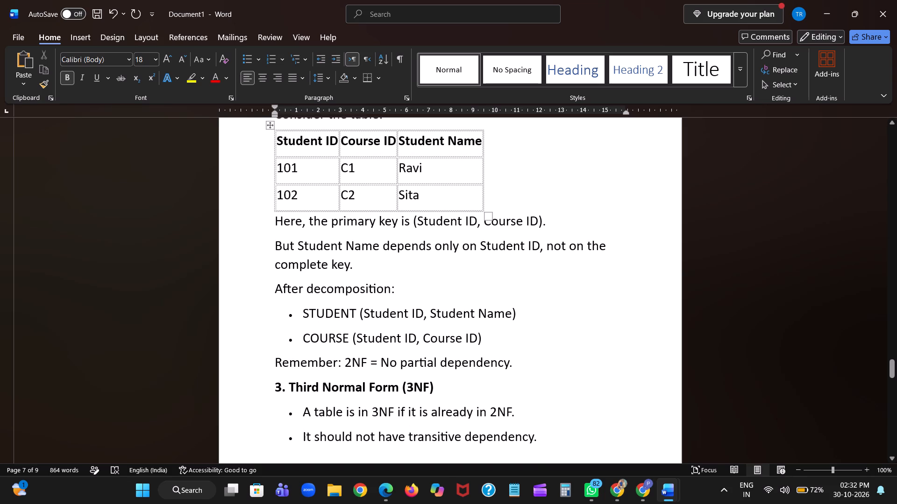
scroll(411, 279, "down", 1)
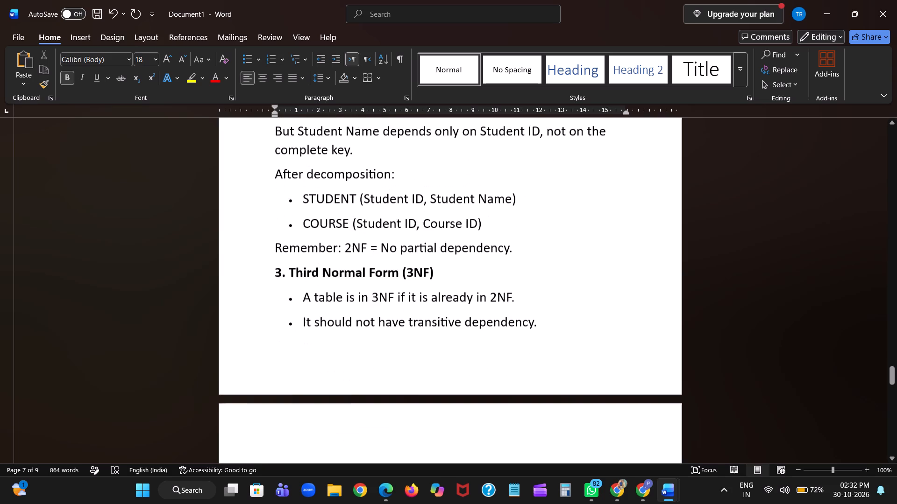
scroll(411, 279, "down", 2)
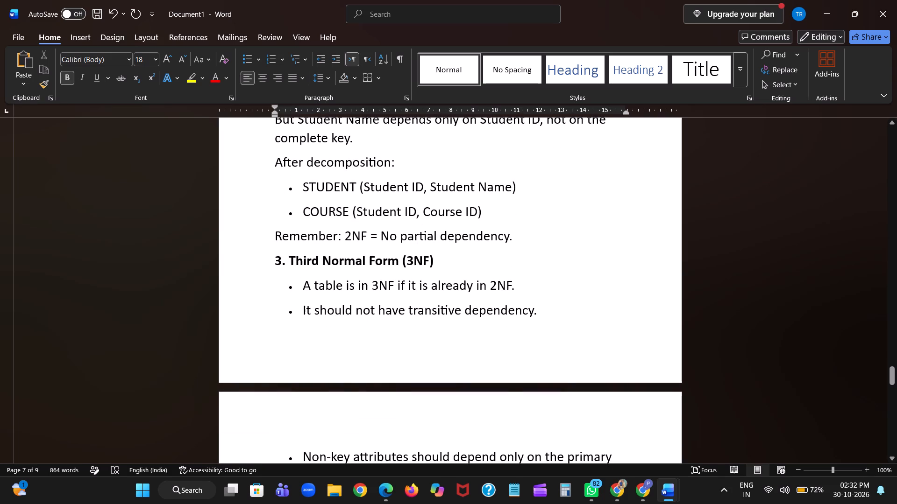
scroll(396, 252, "right", 1)
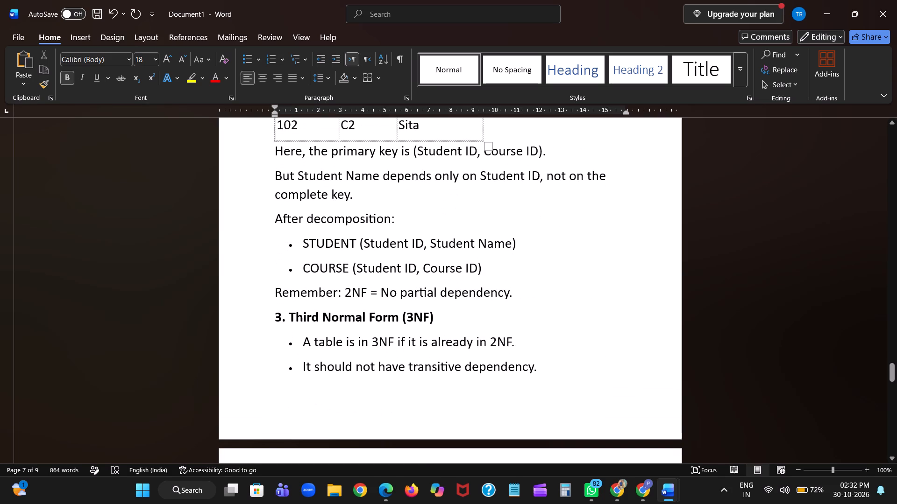
scroll(396, 252, "right", 1)
Read through the Third Normal Form (3NF) section, including its example table, transitive dependency explanation and decomposition.
scroll(396, 252, "down", 1)
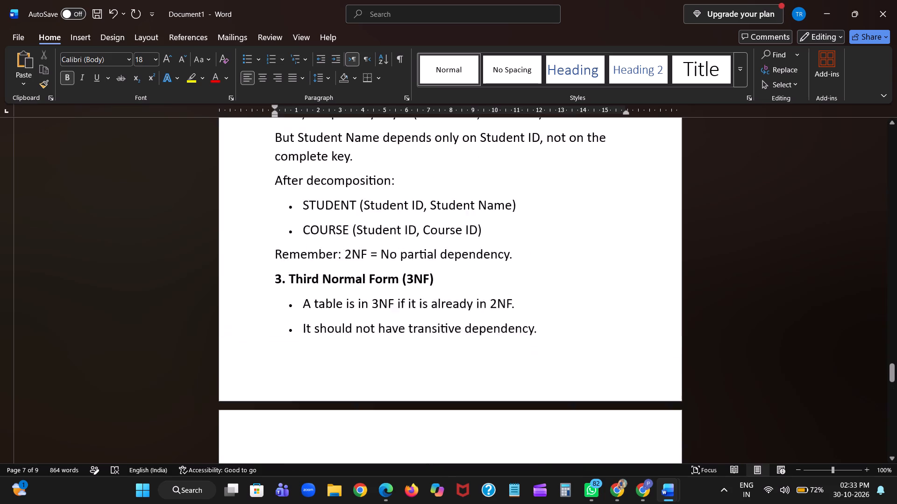
scroll(396, 252, "down", 1)
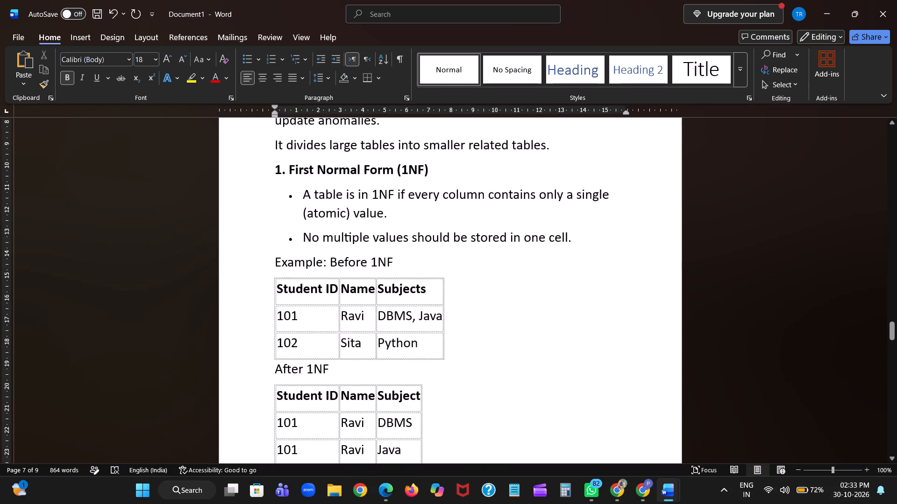
scroll(396, 252, "down", 2)
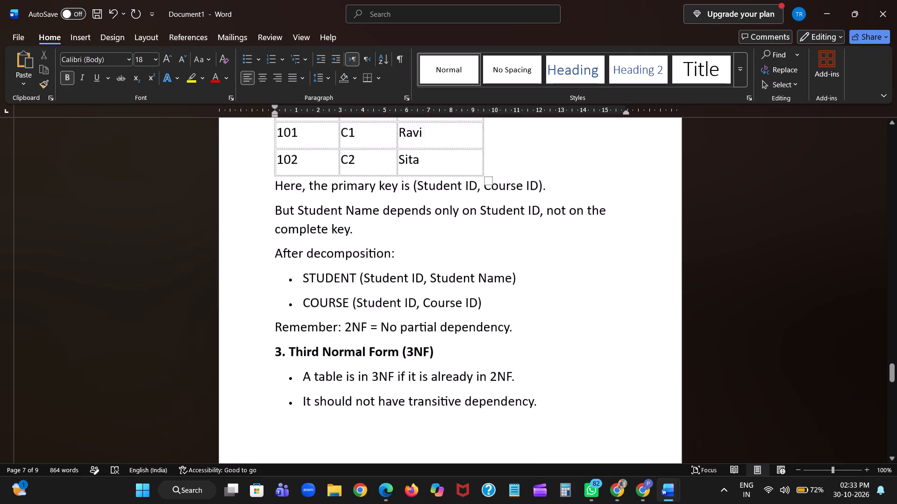
scroll(396, 252, "down", 1)
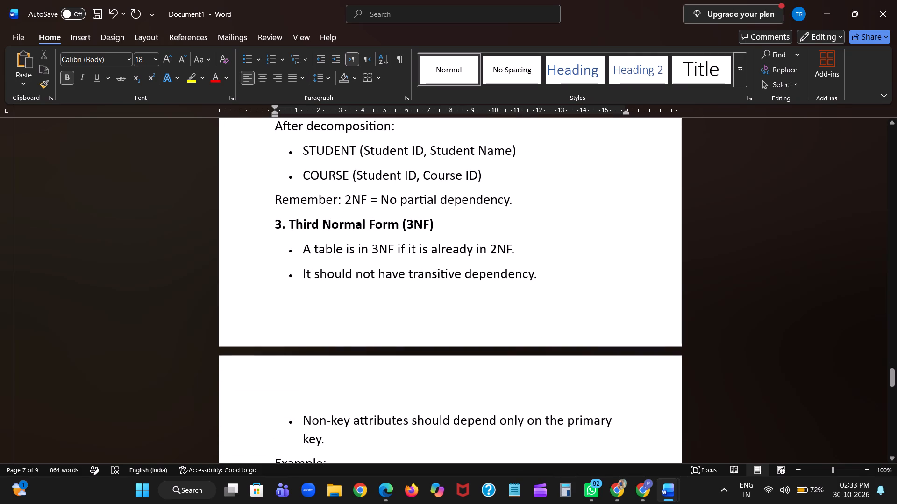
scroll(396, 252, "down", 3)
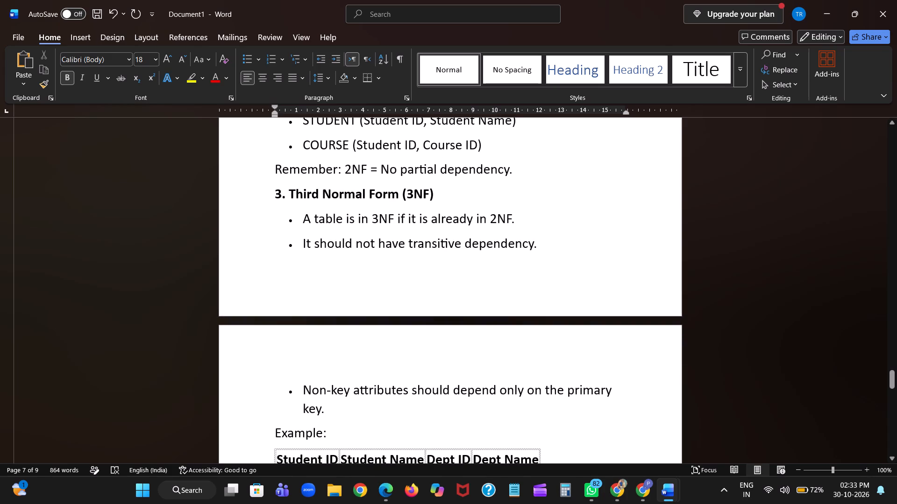
scroll(396, 252, "down", 2)
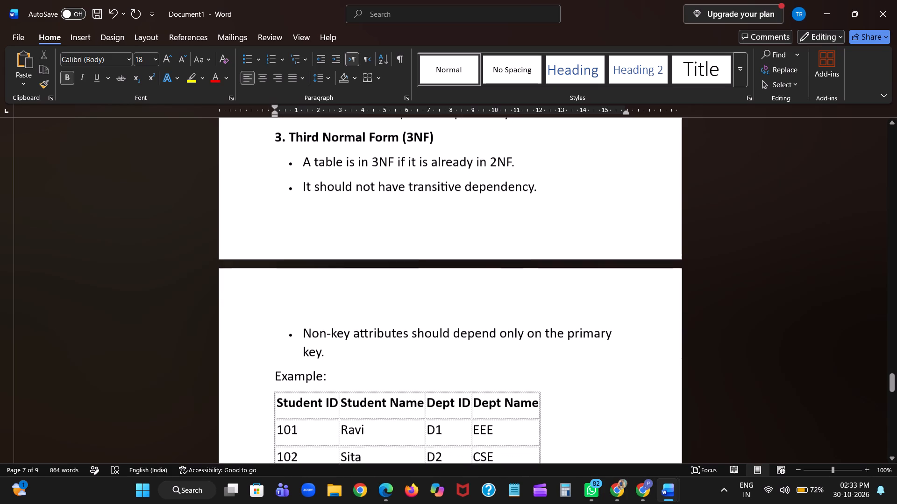
scroll(396, 252, "down", 2)
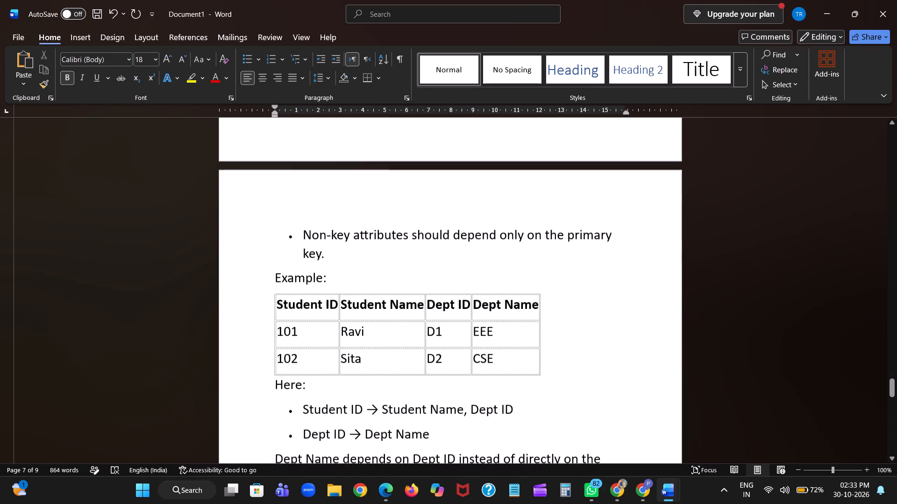
scroll(396, 252, "down", 2)
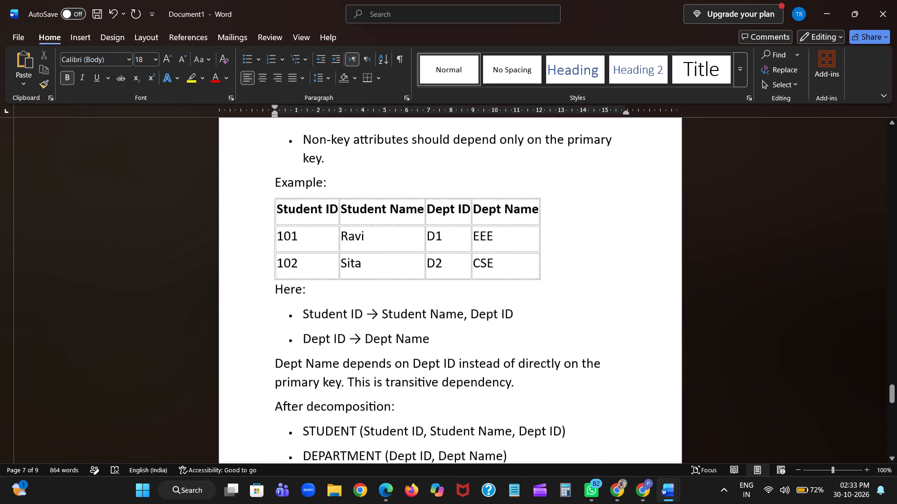
scroll(396, 252, "down", 2)
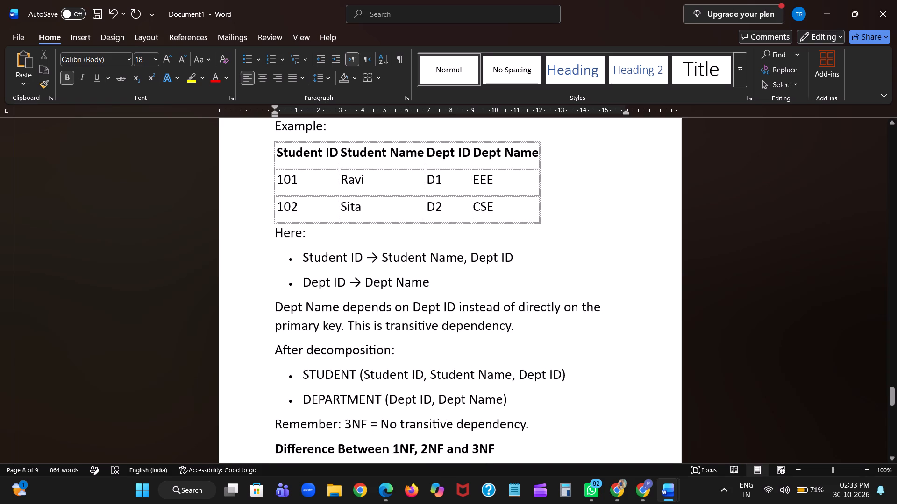
Read from the 3NF example's transitive dependency and decomposition through the "Difference Between 1NF, 2NF and 3NF" table to the "Easy Trick to Remember" heading.
scroll(416, 329, "down", 1)
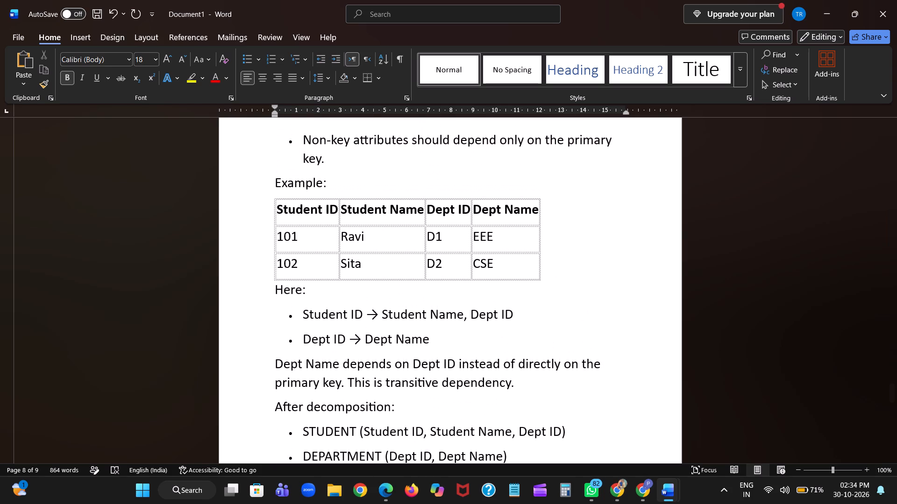
scroll(416, 329, "down", 2)
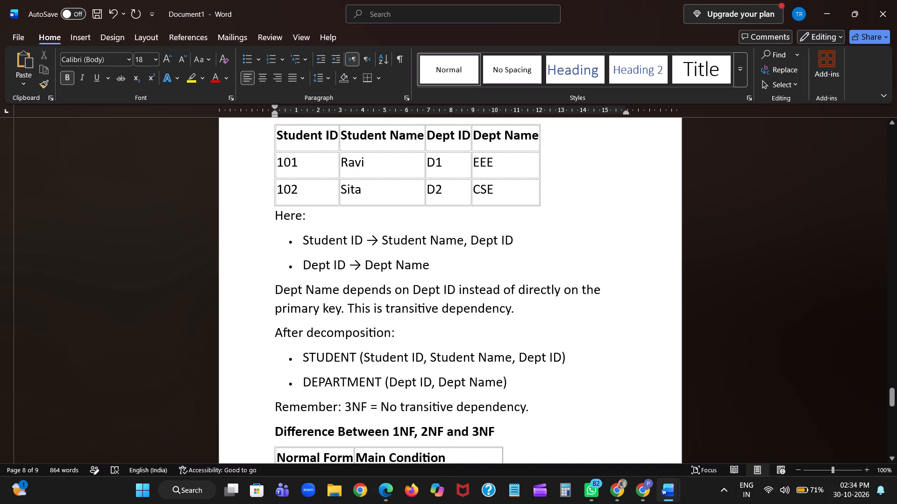
scroll(416, 329, "down", 2)
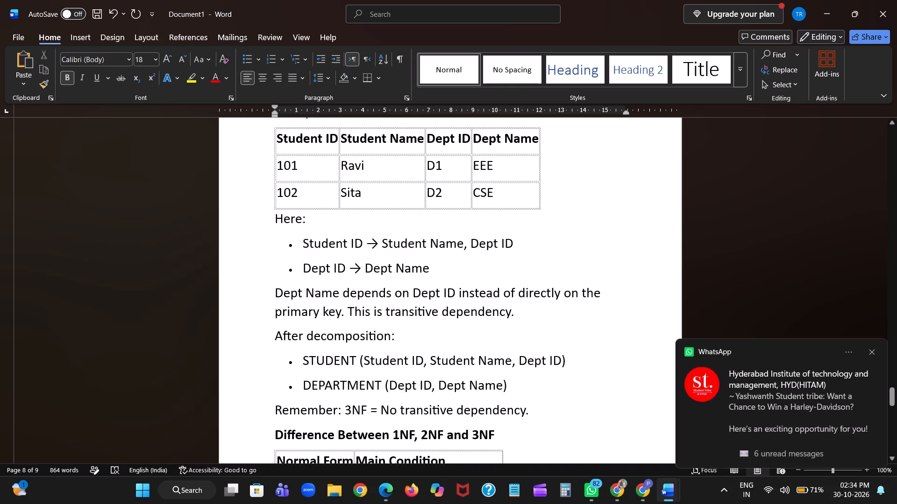
scroll(416, 329, "down", 2)
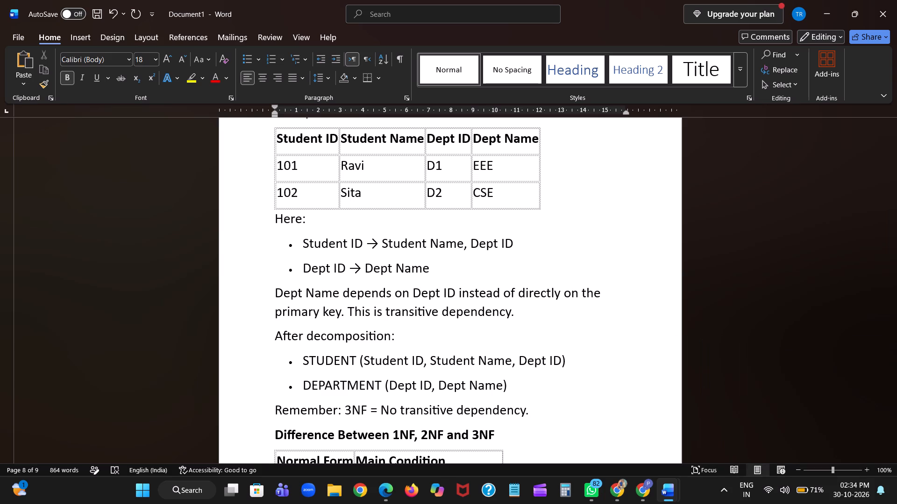
scroll(416, 329, "down", 2)
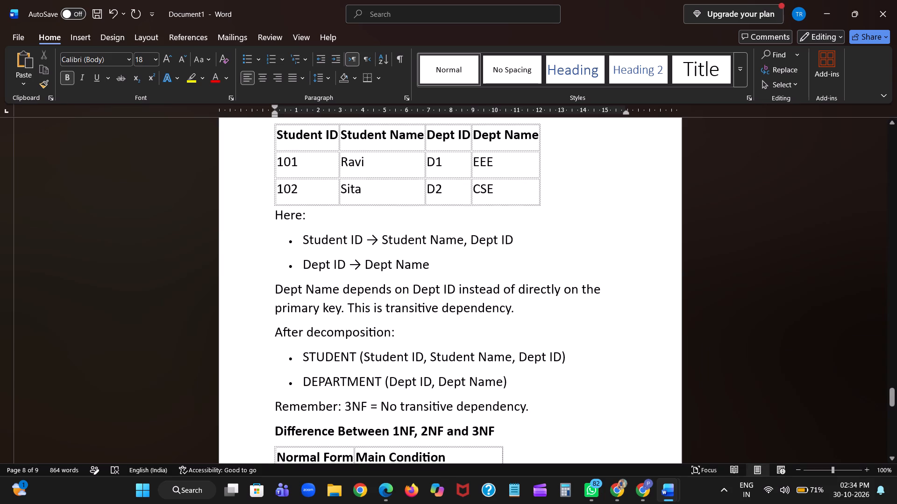
scroll(416, 329, "down", 3)
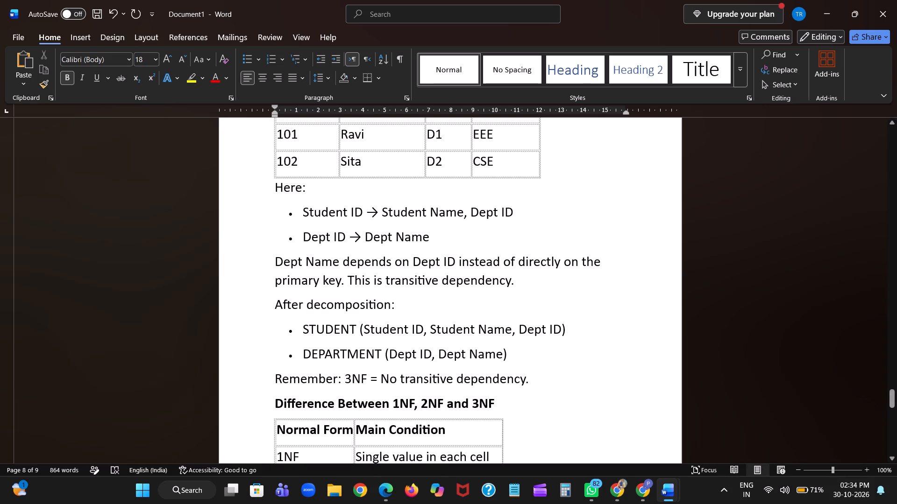
scroll(416, 329, "down", 2)
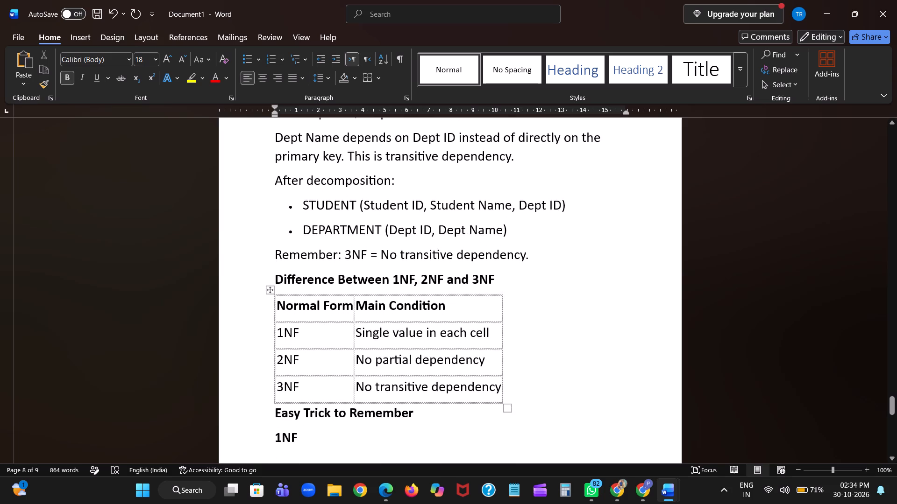
scroll(416, 329, "down", 1)
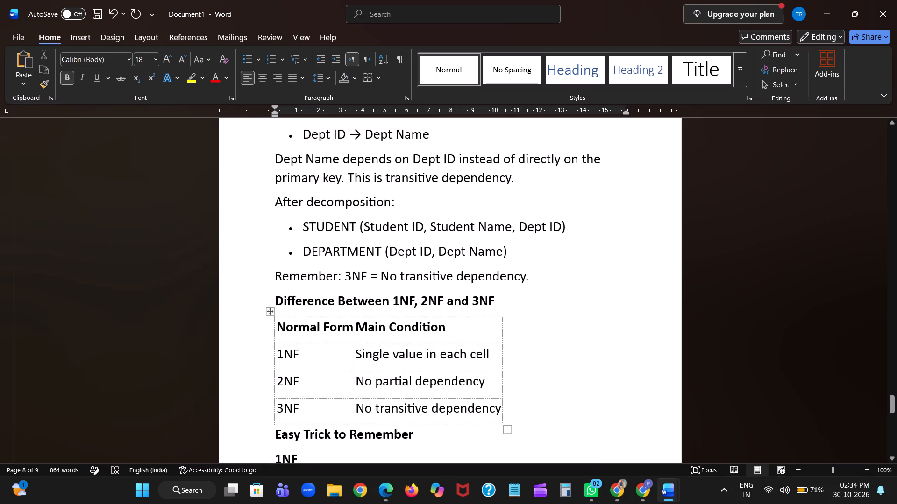
Examine the "Difference Between 1NF, 2NF and 3NF" table and the text around it.
scroll(416, 329, "down", 4)
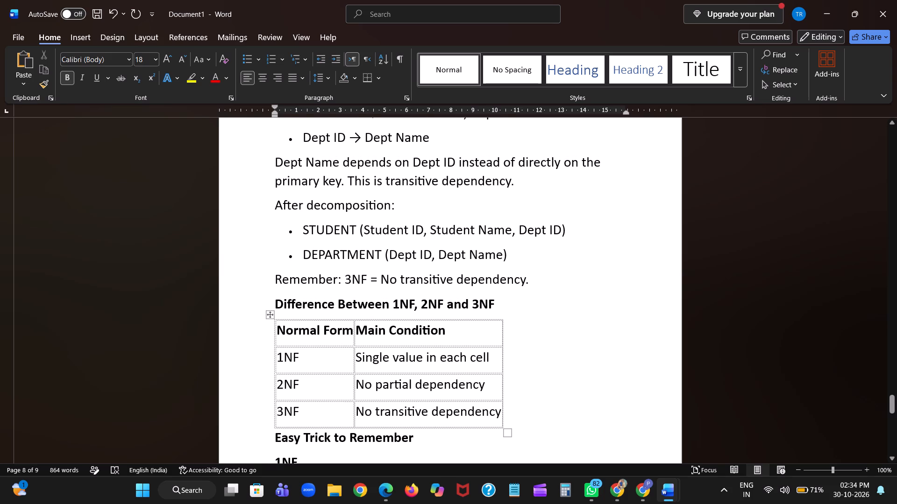
scroll(416, 329, "down", 1)
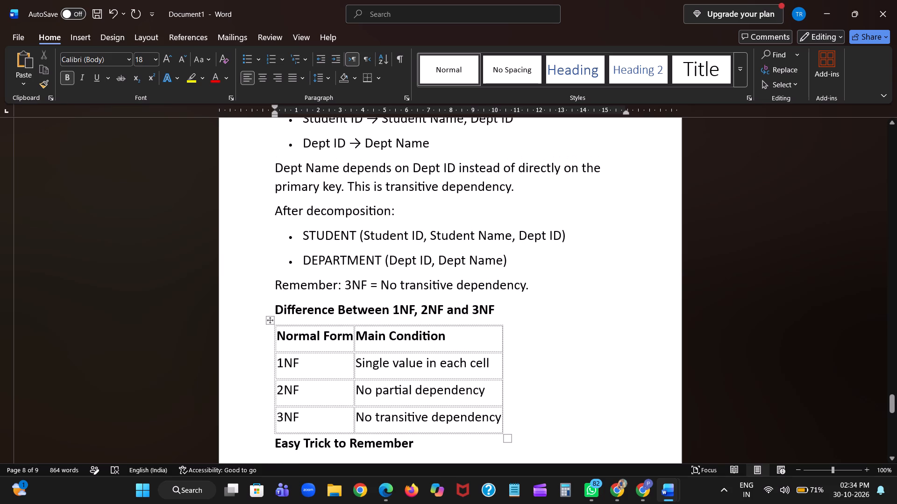
scroll(416, 329, "down", 5)
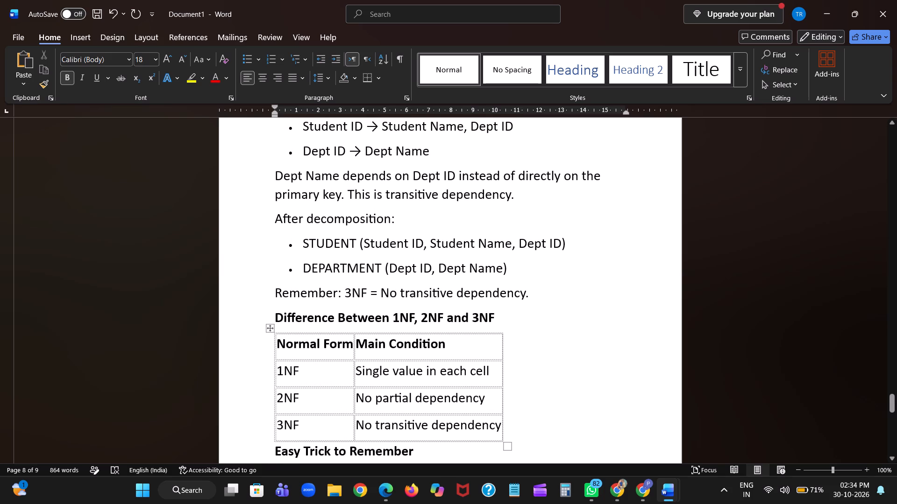
scroll(416, 329, "down", 1)
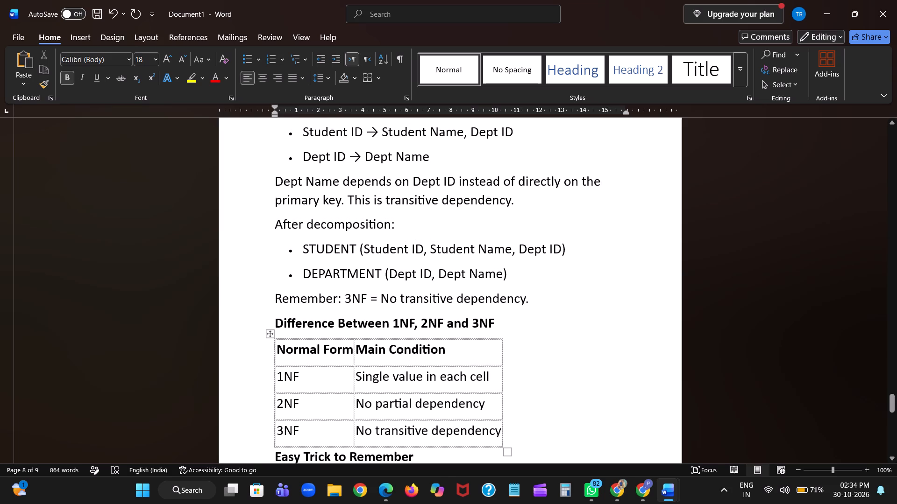
scroll(416, 329, "down", 1)
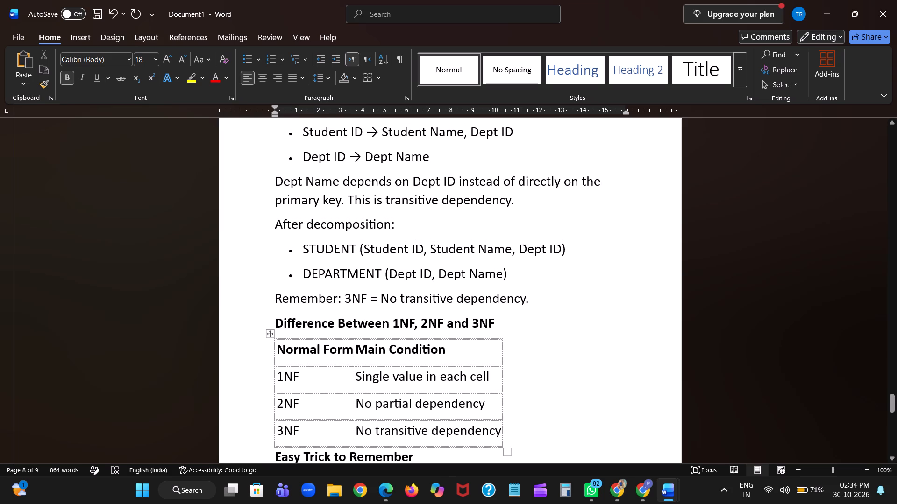
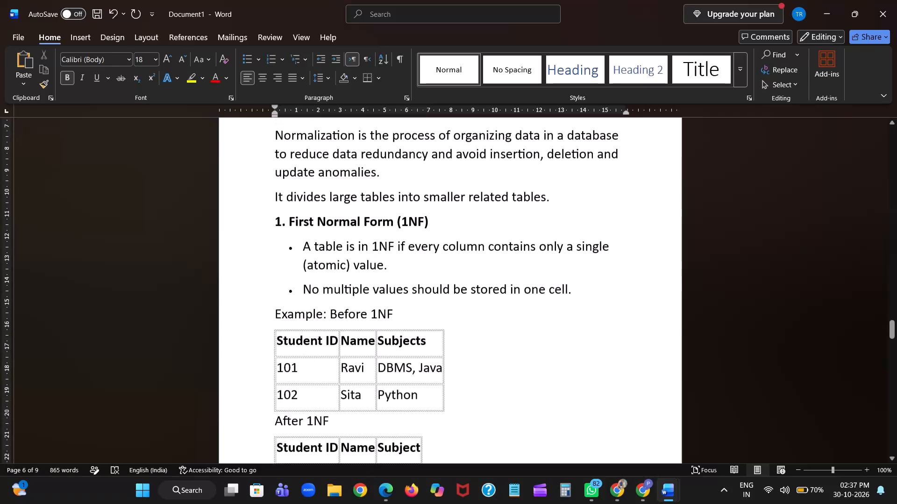
Remove the leftover text and the blank line below the heading "A. Normalization in DBMS".
key("BackSpace")
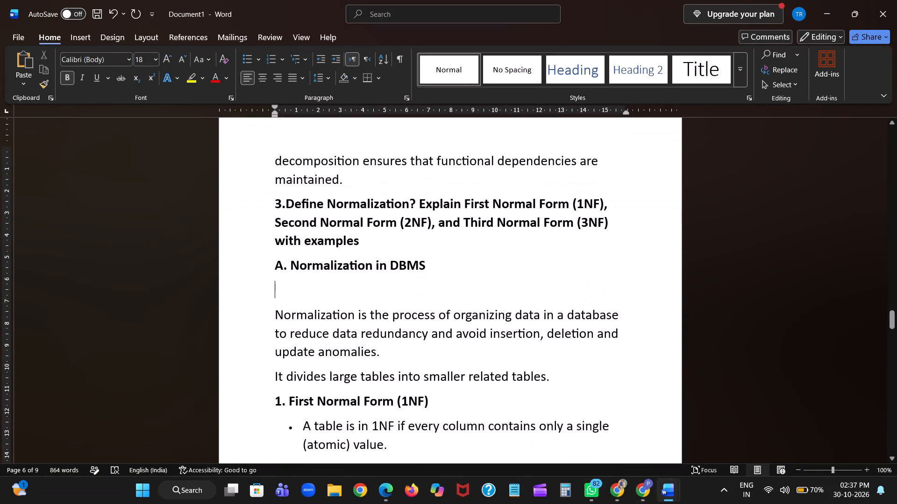
left_click(401, 376)
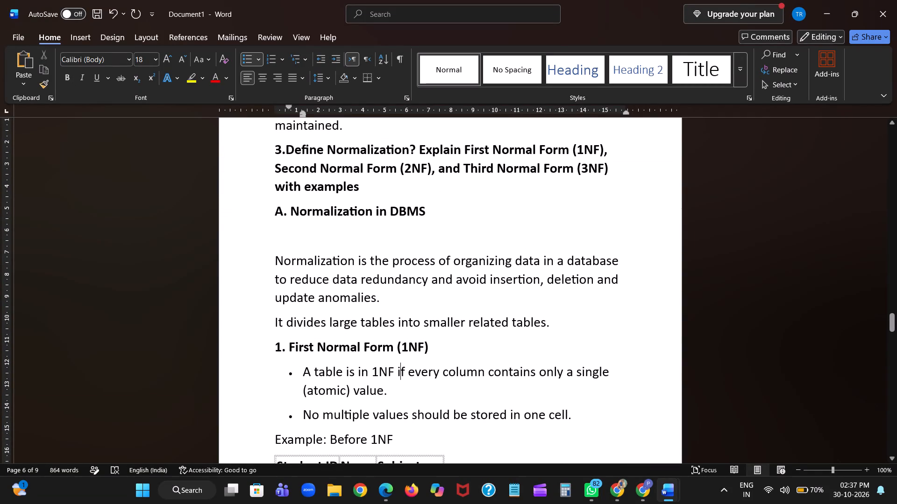
left_click(297, 234)
key("BackSpace")
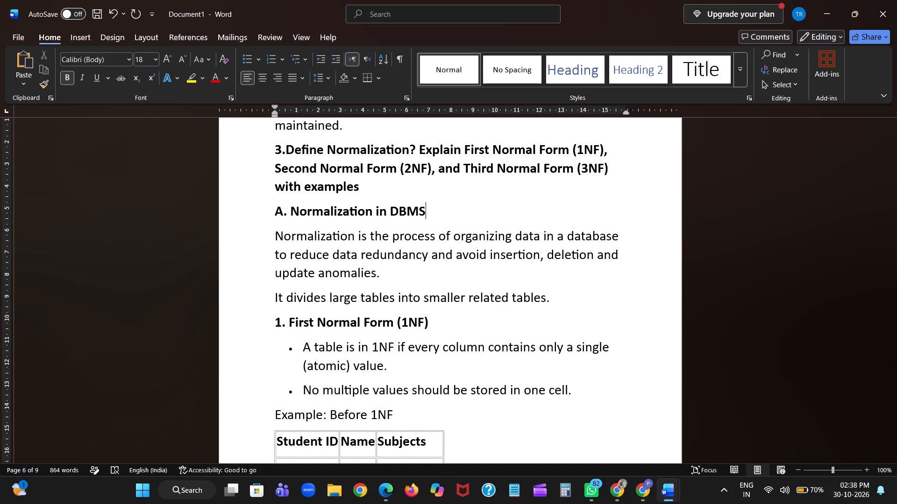
Review the First Normal Form (1NF) and Second Normal Form (2NF) sections with their example tables in the normalization answer.
scroll(297, 234, "down", 1)
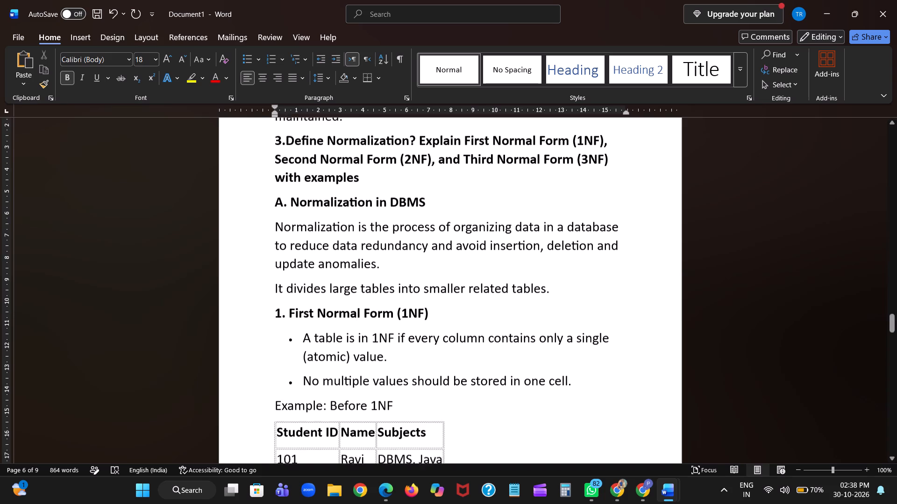
scroll(297, 234, "down", 1)
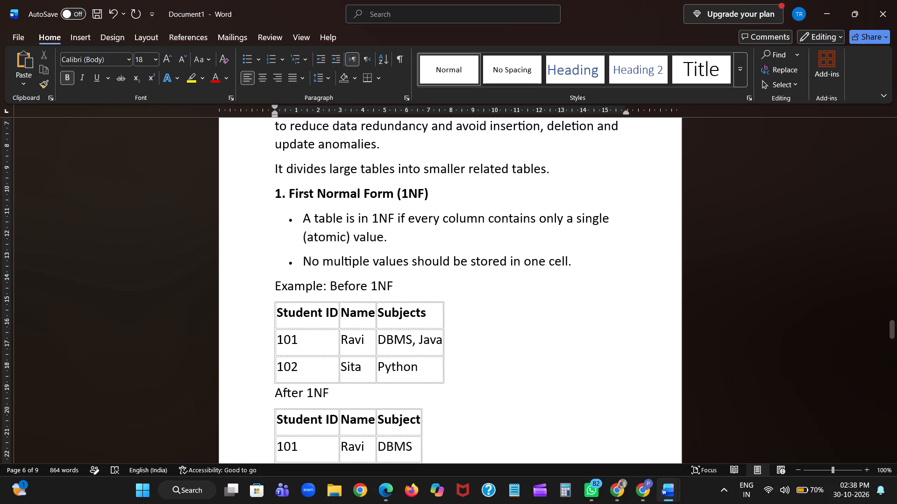
scroll(297, 234, "down", 3)
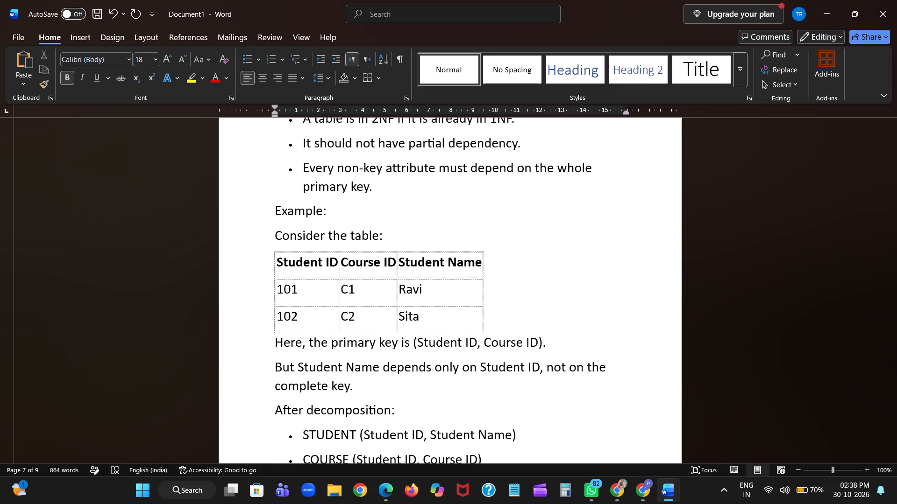
scroll(297, 234, "down", 1)
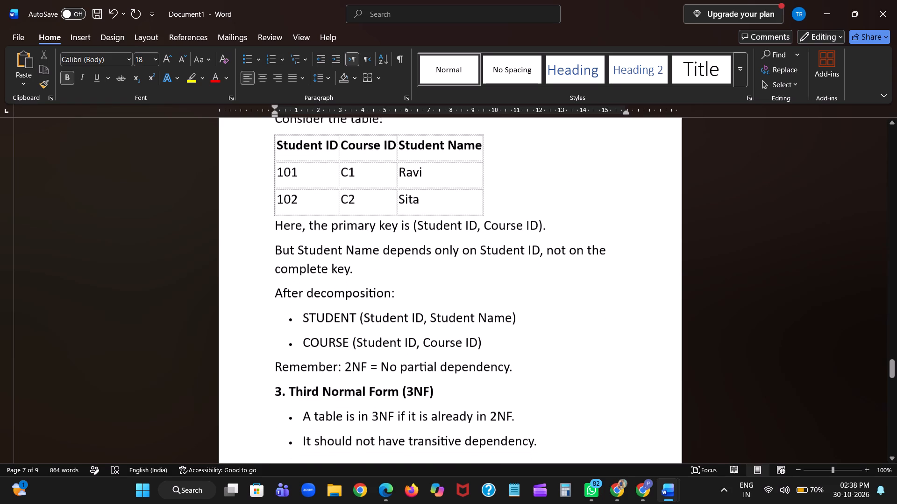
scroll(297, 234, "down", 1)
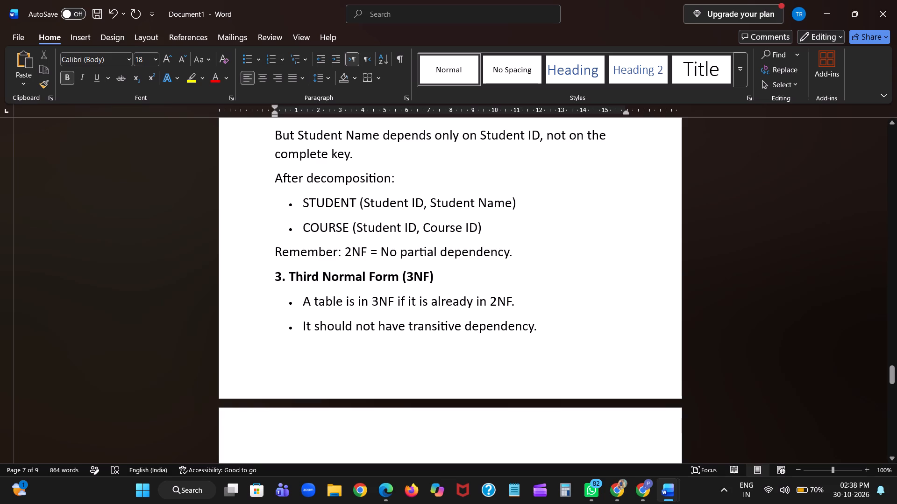
Read through the Third Normal Form (3NF) example and decomposition, and the "Difference Between 1NF, 2NF and 3NF" table.
scroll(456, 324, "down", 1)
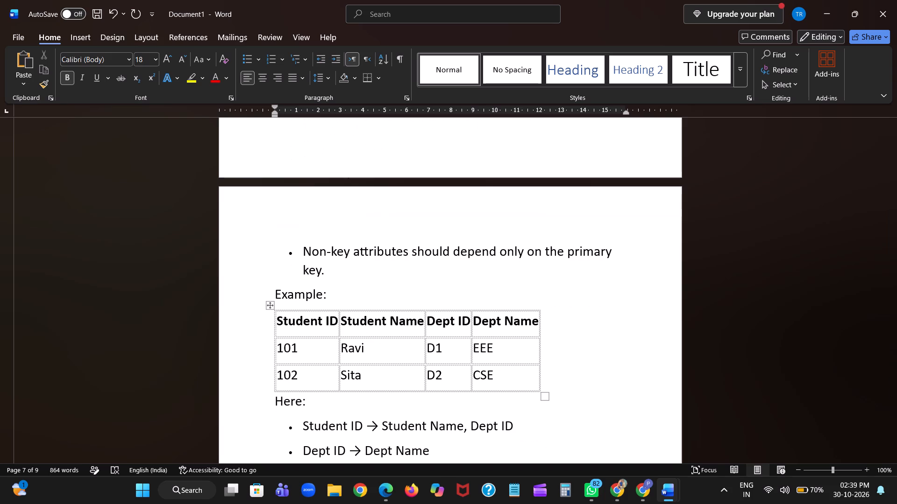
scroll(456, 324, "down", 2)
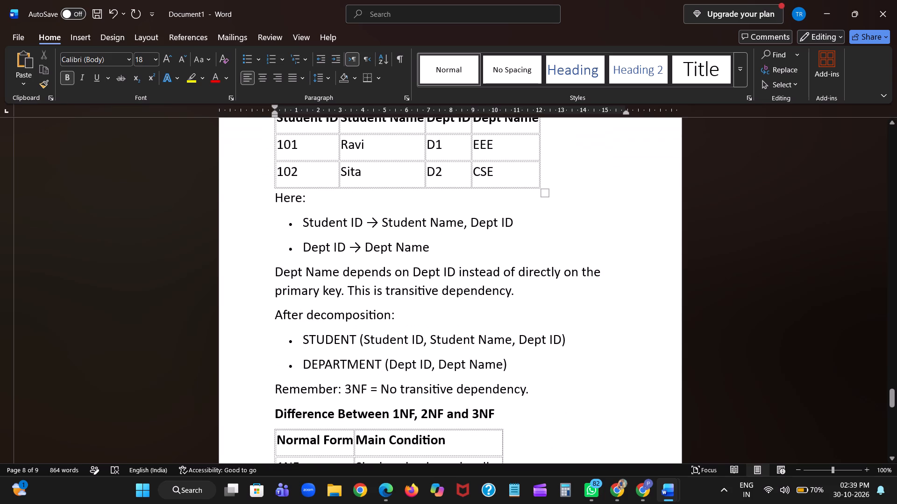
scroll(456, 324, "down", 4)
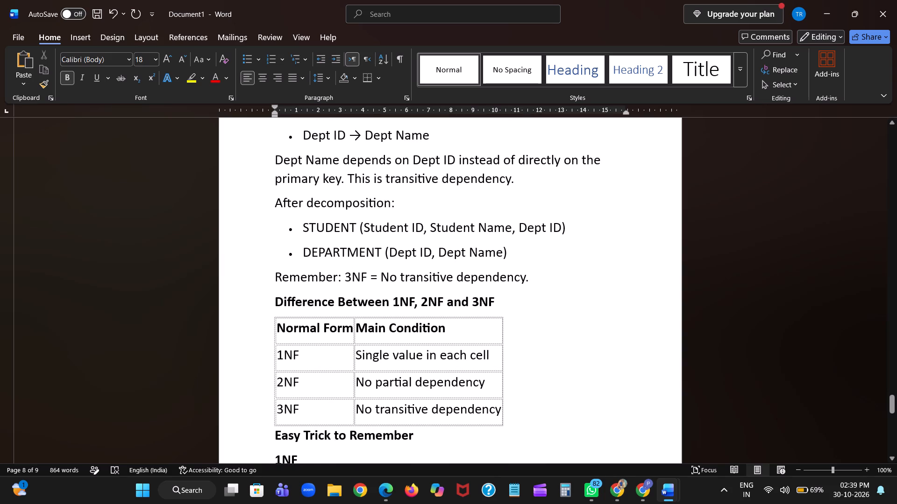
scroll(456, 324, "up", 1)
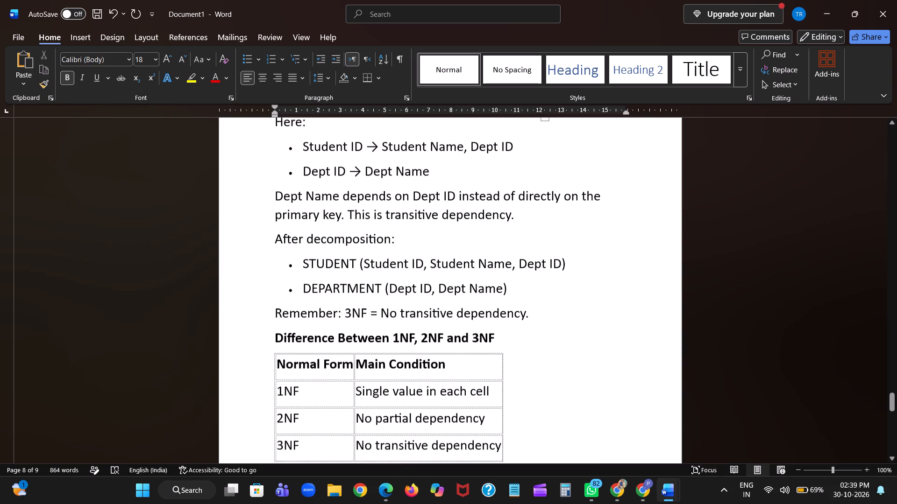
scroll(456, 324, "up", 1)
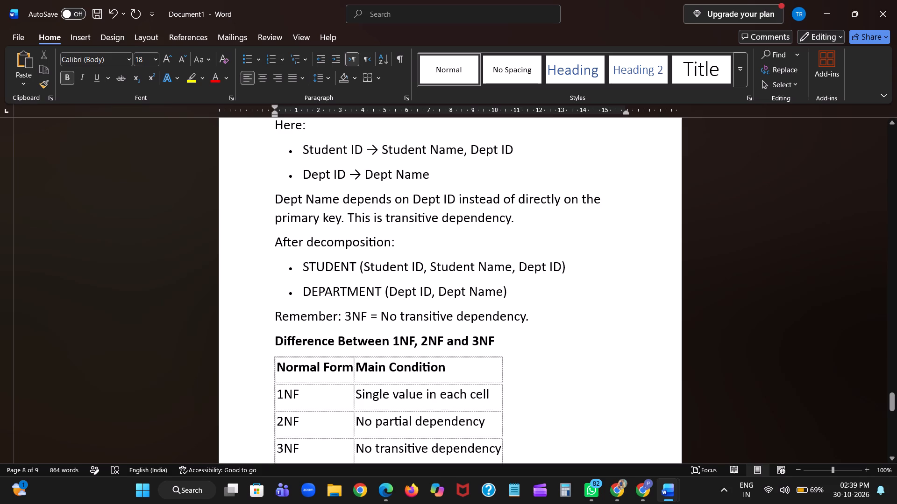
scroll(367, 332, "down", 1)
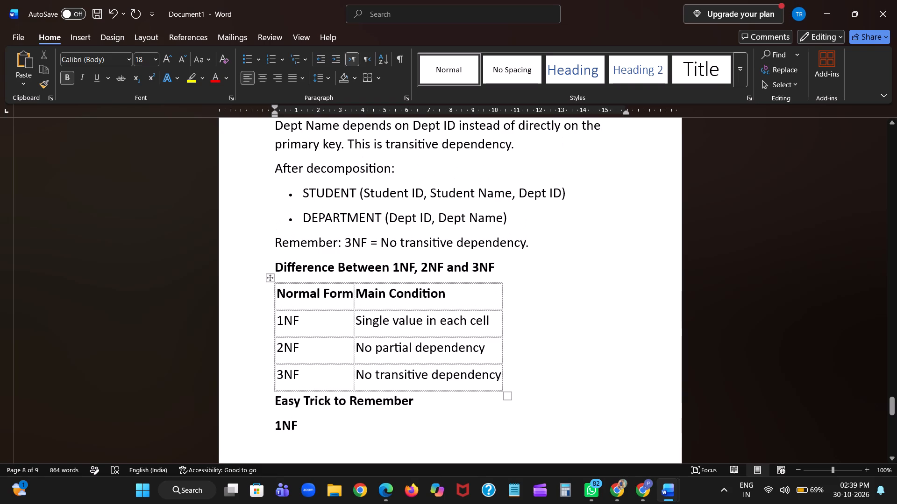
Delete the "Exam tip: 7 marks" line and the paragraph after it about drawing example tables, below the Conclusion.
scroll(367, 332, "down", 1)
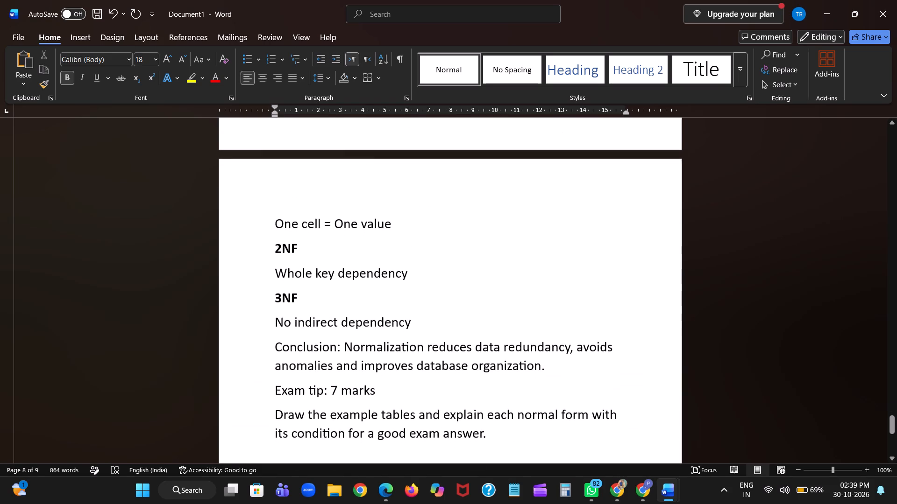
scroll(367, 332, "down", 2)
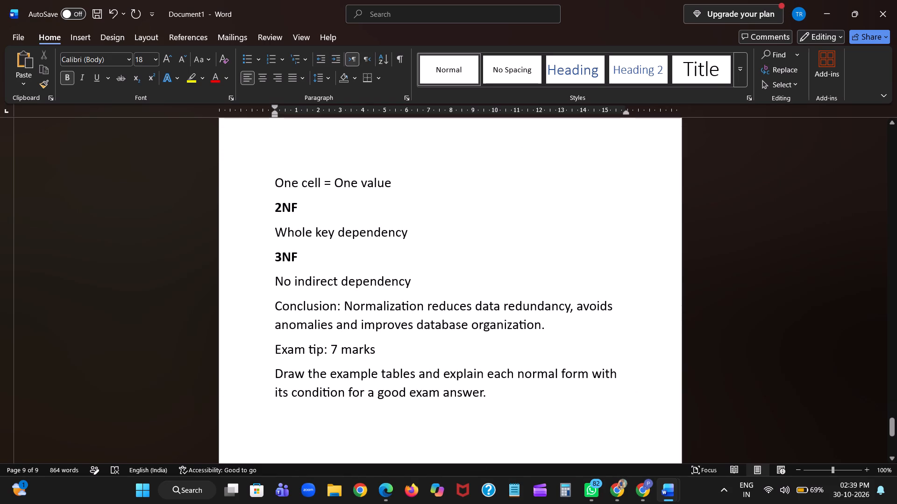
scroll(367, 332, "down", 2)
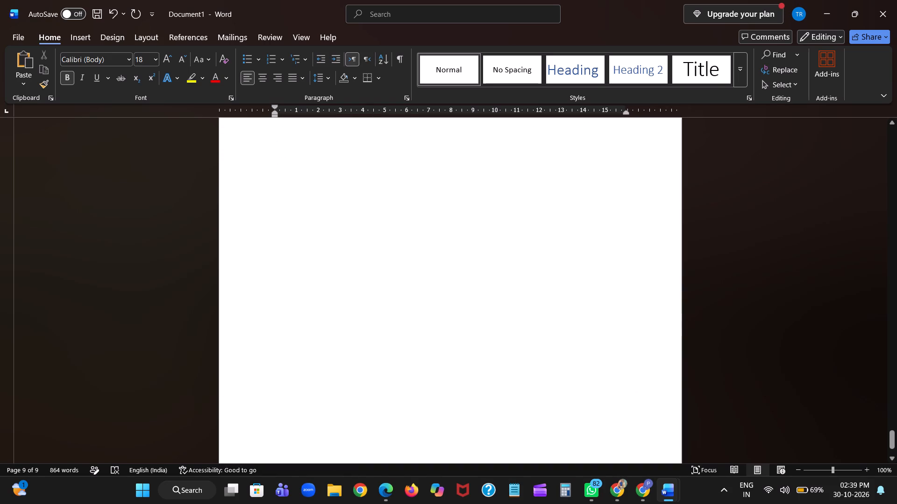
scroll(367, 332, "down", 1)
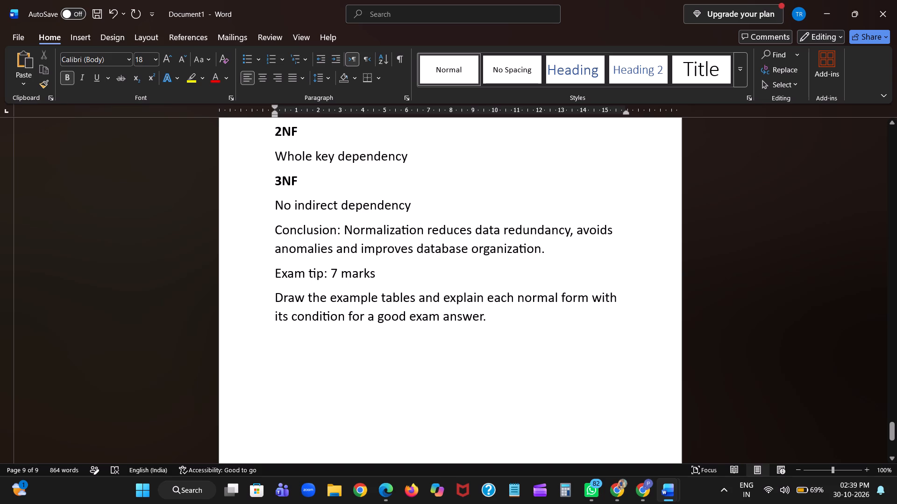
left_click_drag(489, 313, 276, 276)
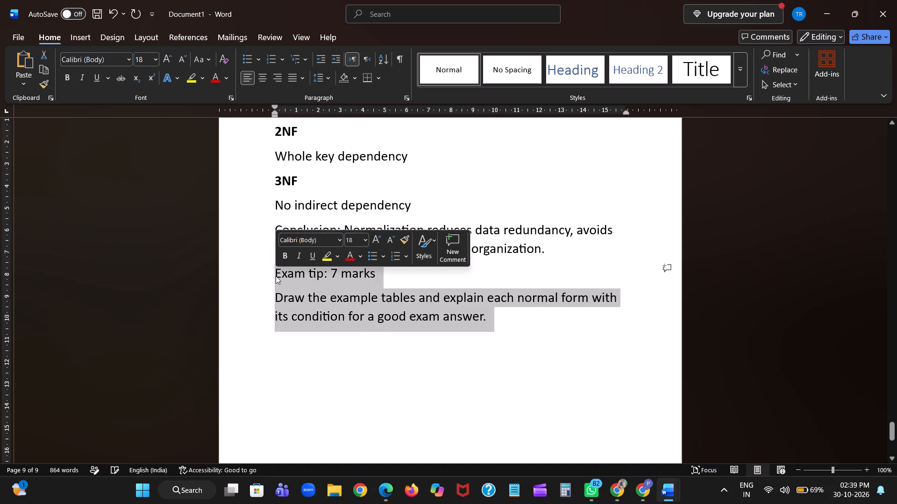
key("BackSpace")
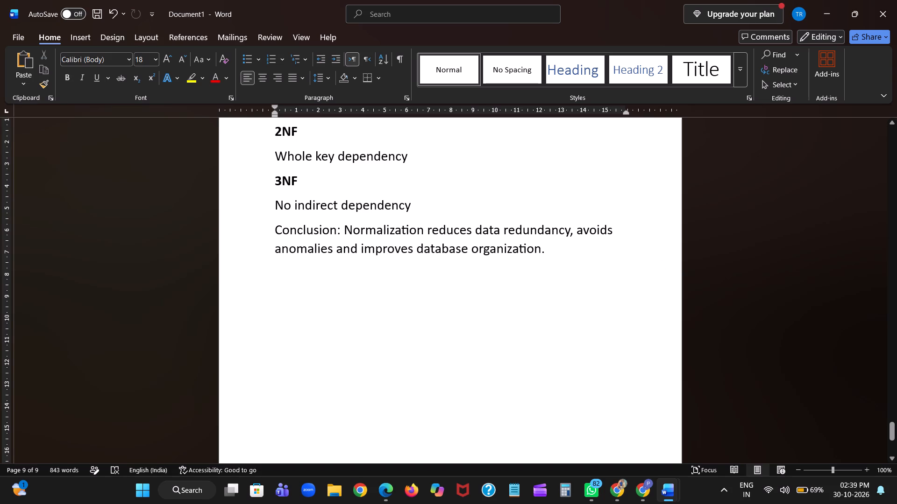
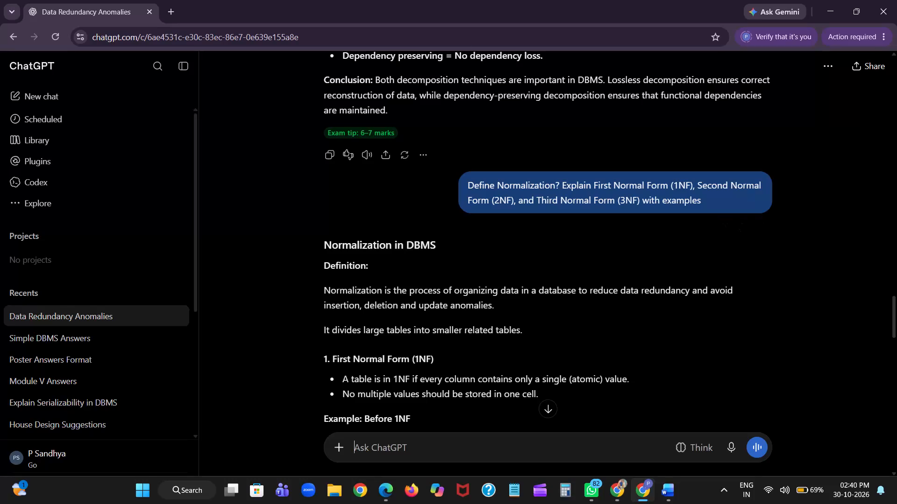
key("ctrl+v")
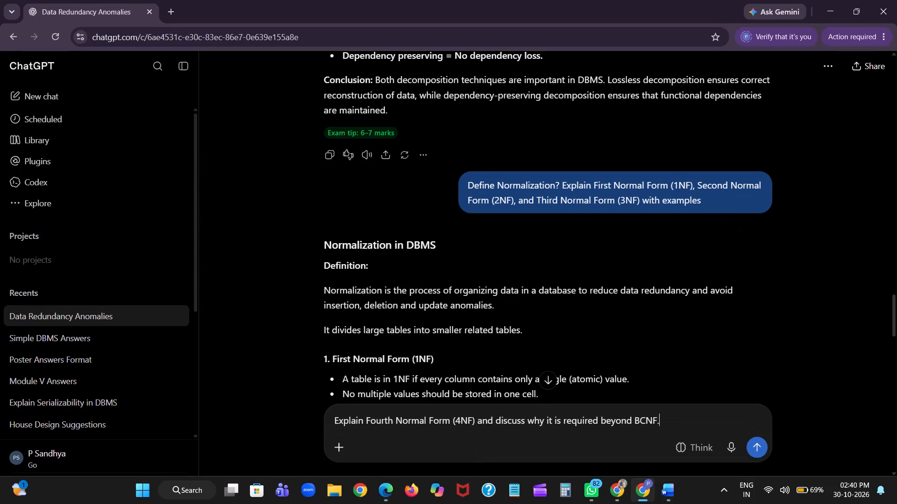
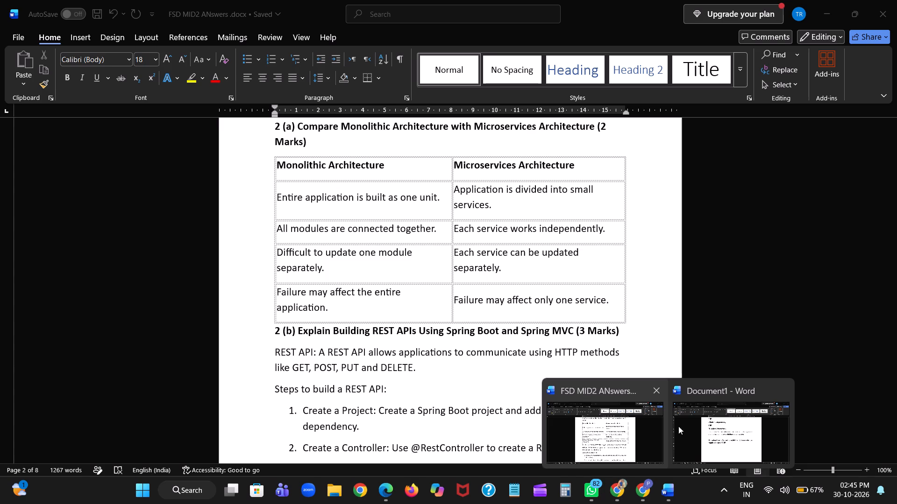
left_click(691, 424)
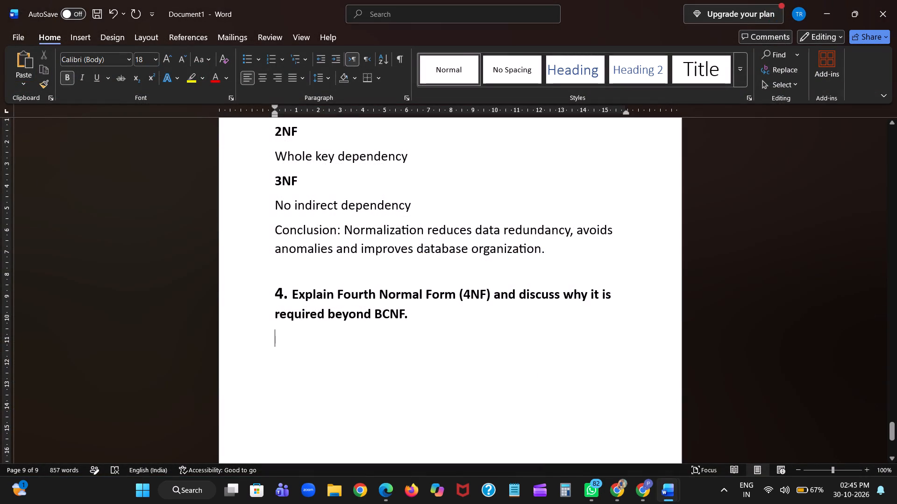
key("ctrl+v")
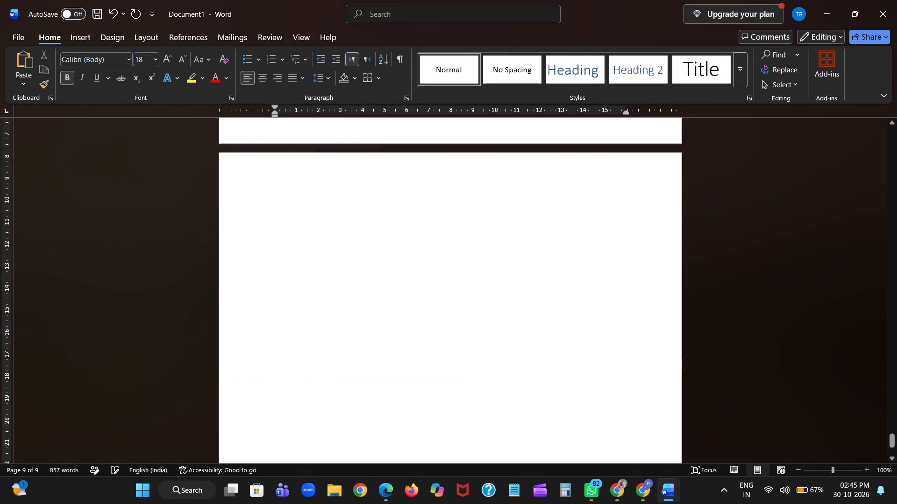
Delete the "Exam tip: 6–7 marks" line at the end of the pasted Fourth Normal Form answer.
left_click(402, 299)
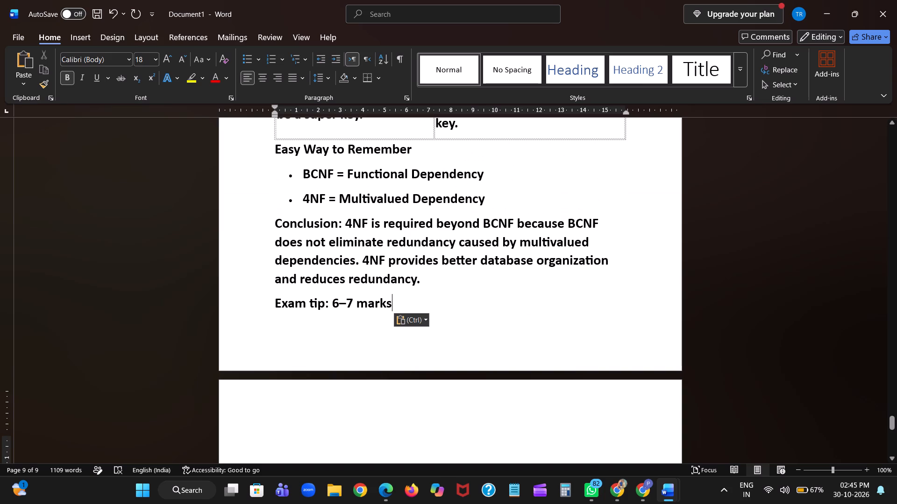
key("BackSpace")
key("BackSpace")
key("BackSpace")
key("BackSpace")
key("BackSpace")
key("BackSpace")
key("BackSpace")
key("BackSpace")
key("BackSpace")
key("BackSpace")
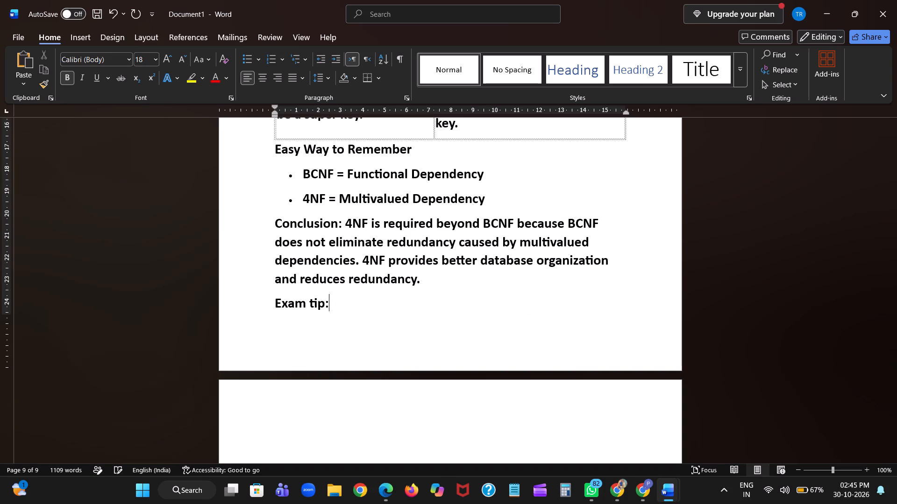
key("BackSpace")
key("BackSpace")
key("BackSpace")
key("BackSpace")
key("BackSpace")
key("BackSpace")
key("BackSpace")
key("BackSpace")
key("BackSpace")
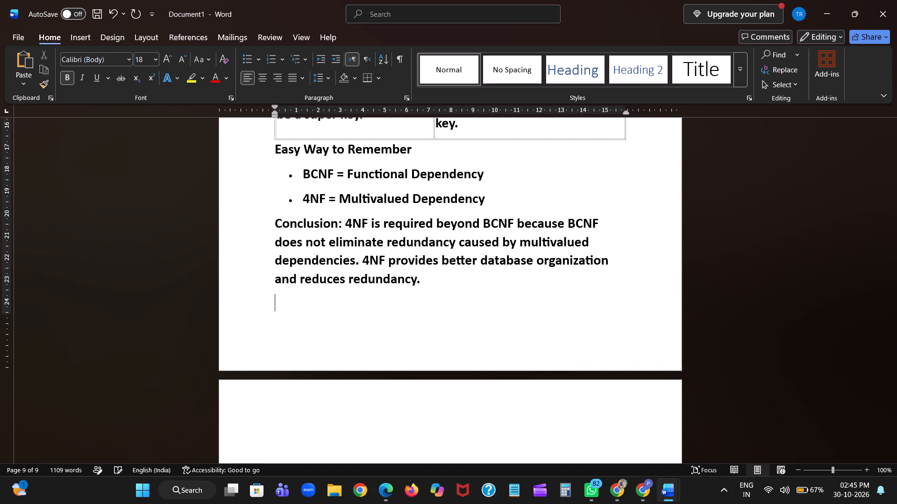
Remove bold from the Fourth Normal Form answer, from "Definition:" through the conclusion, and enlarge its text by one size step.
left_click_drag(435, 284, 339, 185)
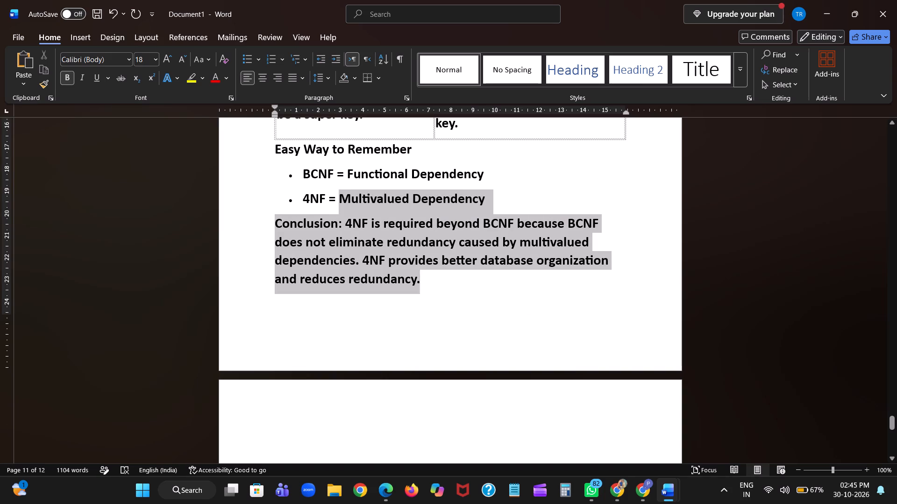
left_click_drag(339, 185, 333, 117)
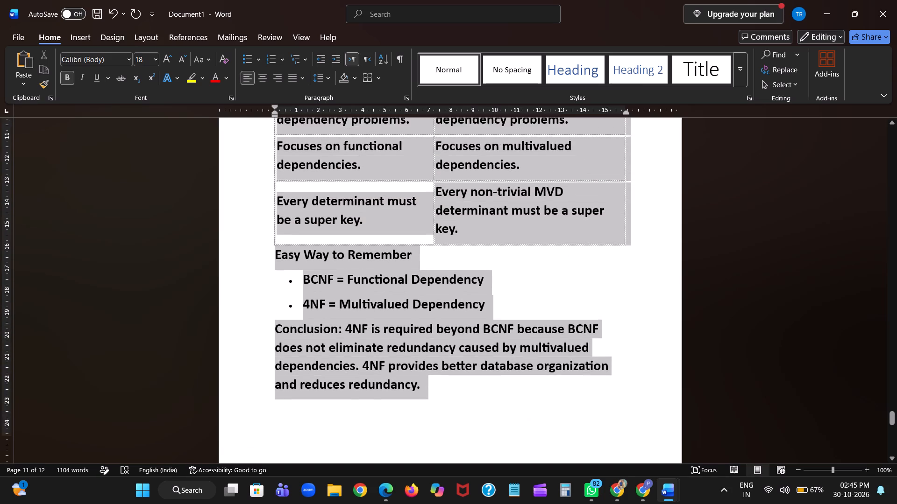
left_click_drag(333, 117, 334, 117)
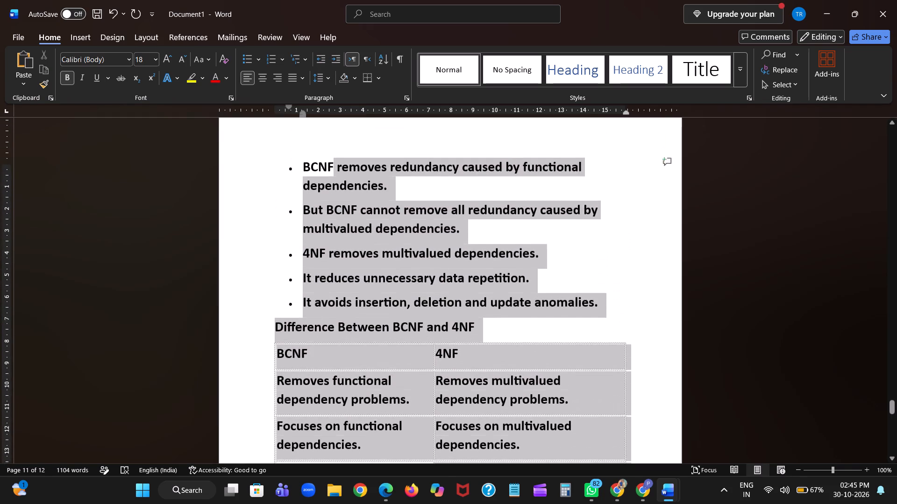
left_click_drag(334, 117, 334, 112)
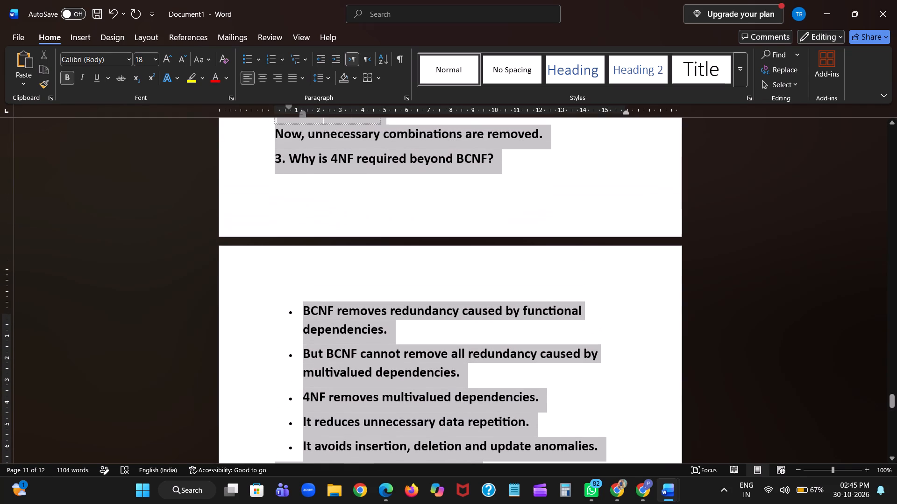
left_click_drag(334, 112, 330, 100)
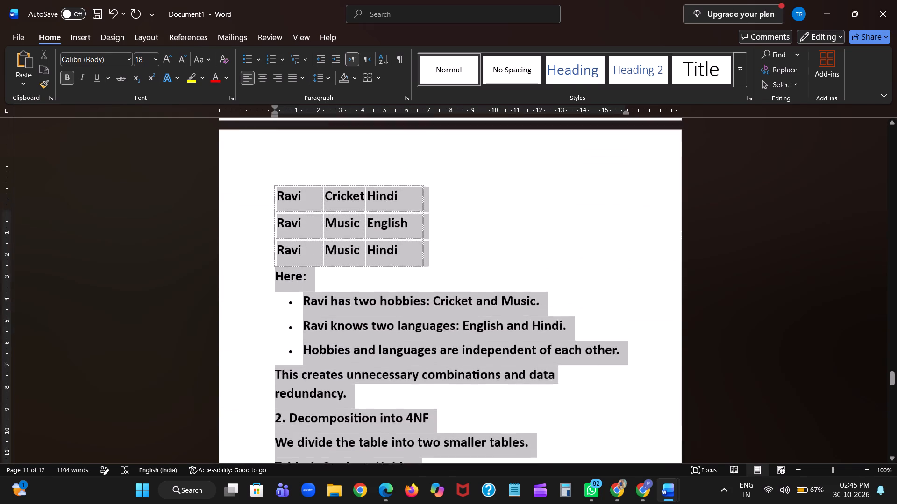
left_click_drag(330, 100, 300, 324)
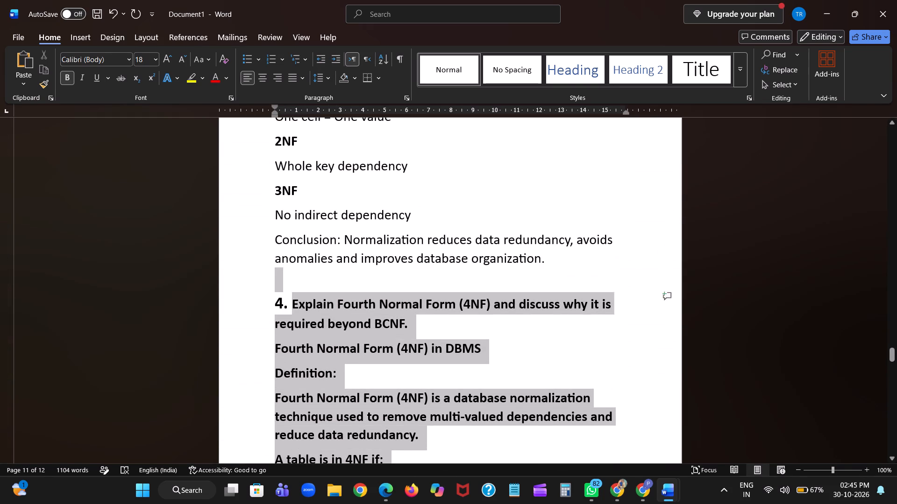
left_click_drag(300, 324, 266, 363)
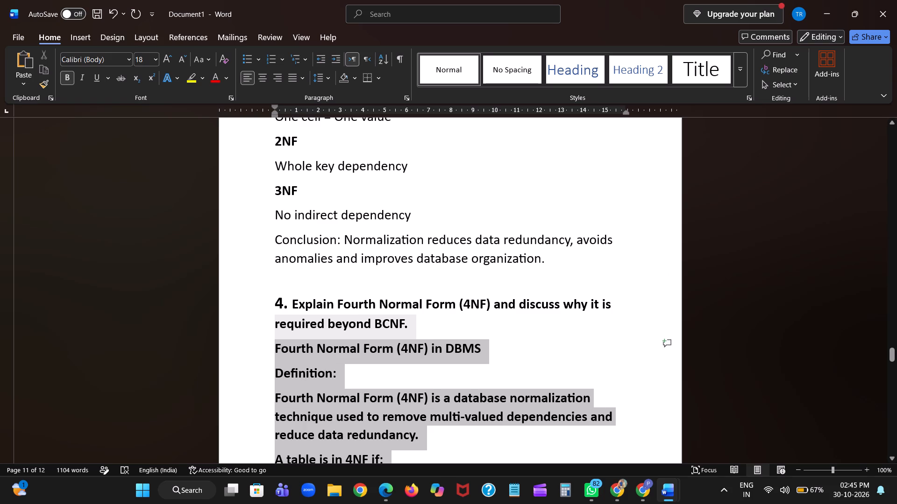
left_click_drag(266, 363, 265, 378)
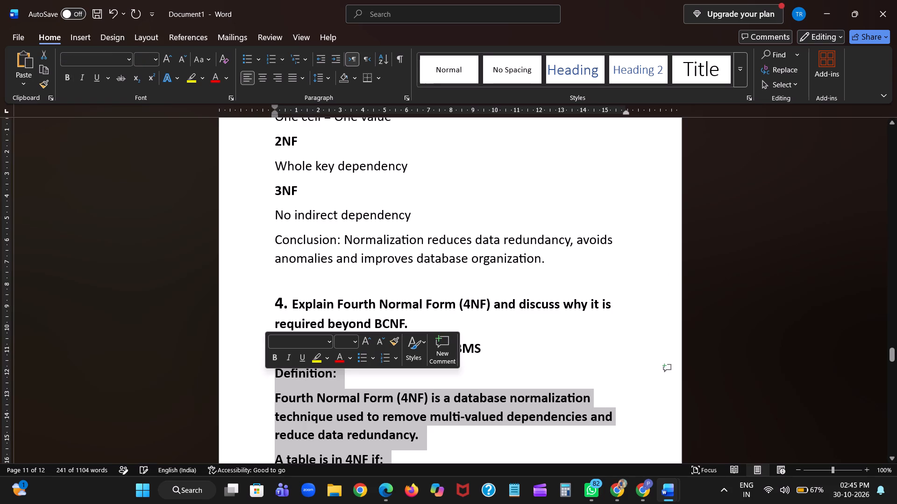
left_click(278, 363)
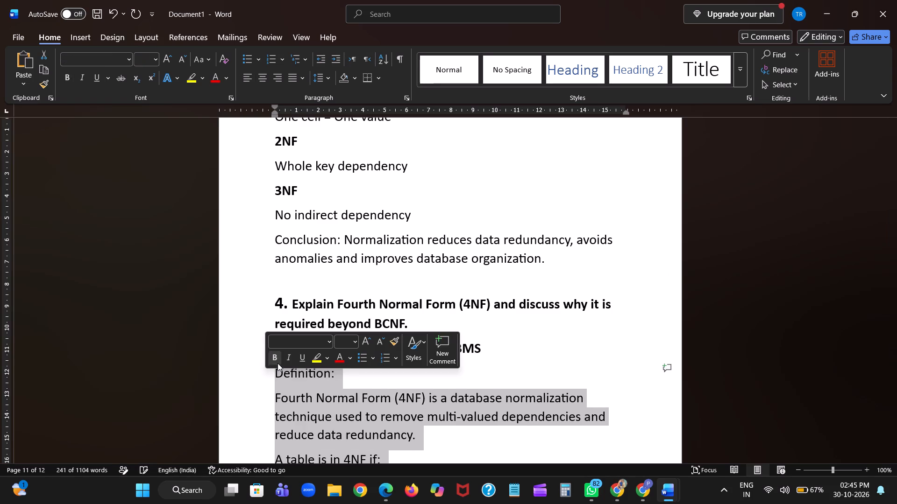
left_click(363, 340)
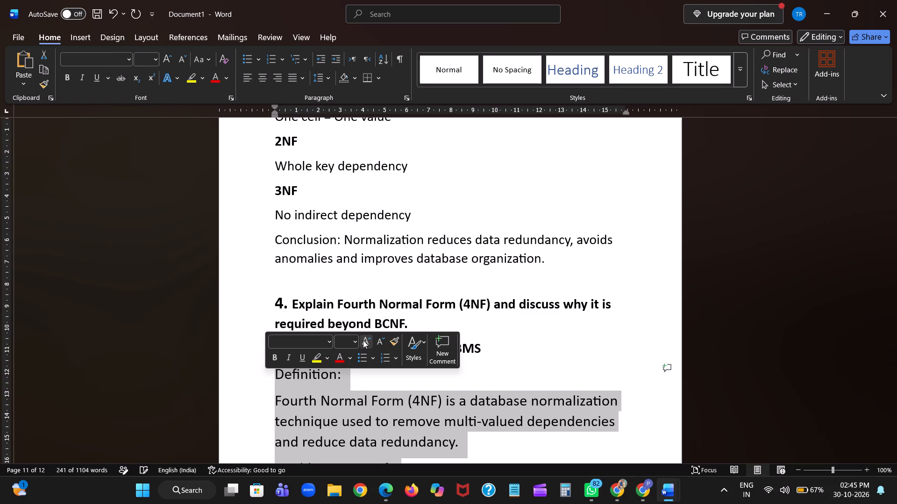
left_click(504, 342)
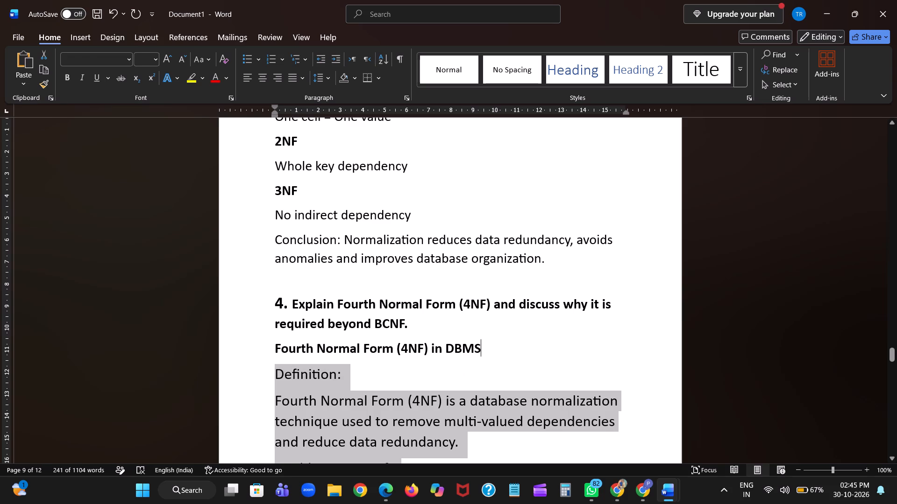
Look through the formatting of the Fourth Normal Form answer and the earlier anomaly, decomposition and normalization answers.
scroll(504, 342, "down", 3)
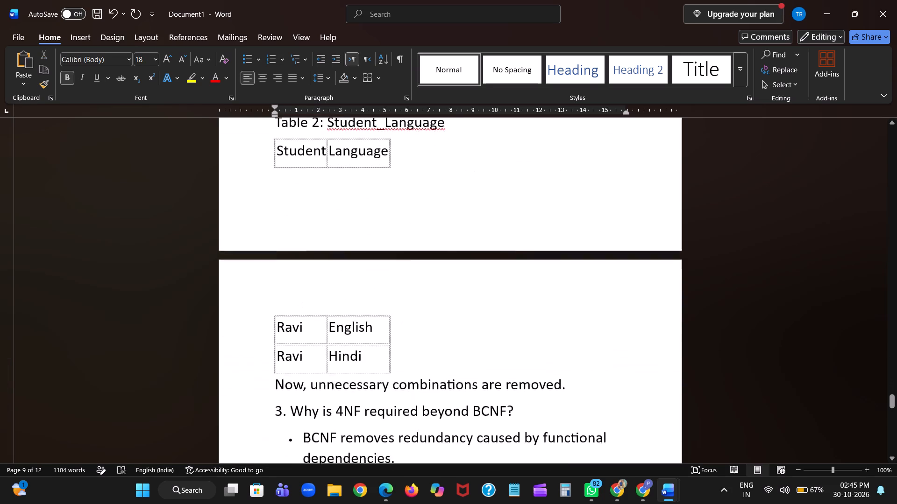
scroll(504, 342, "down", 2)
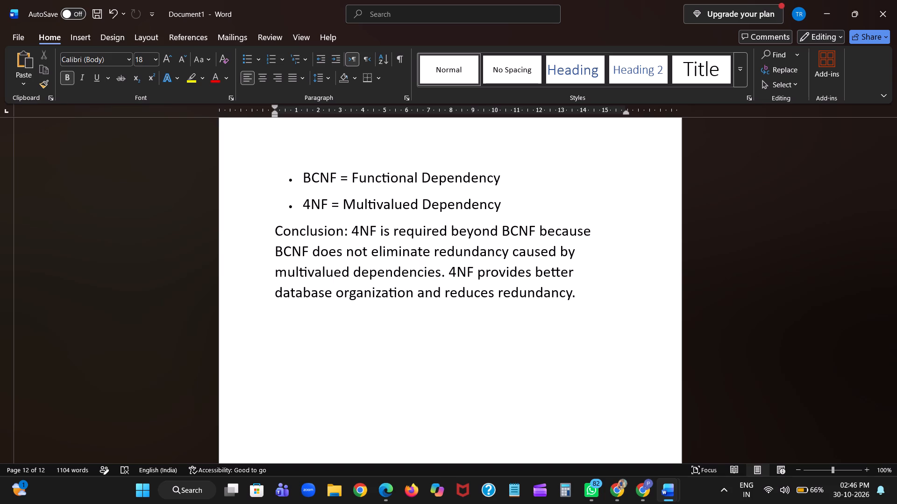
scroll(504, 342, "up", 1)
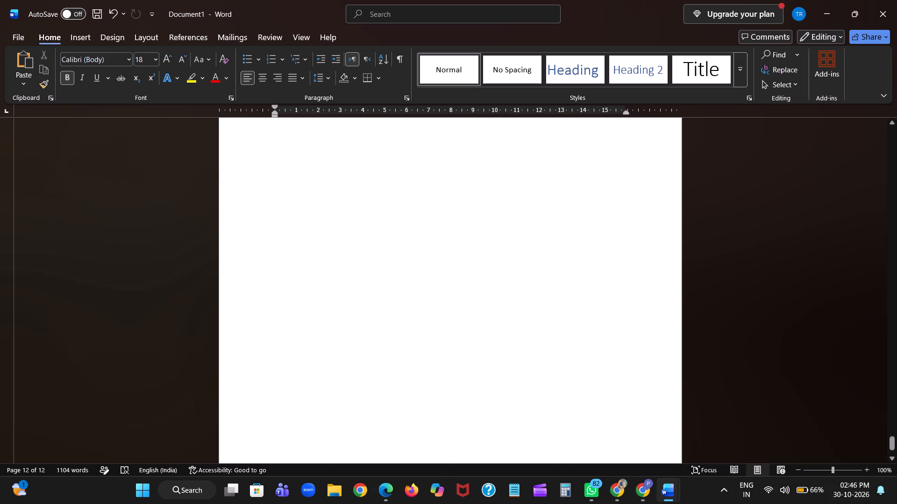
scroll(504, 342, "up", 2)
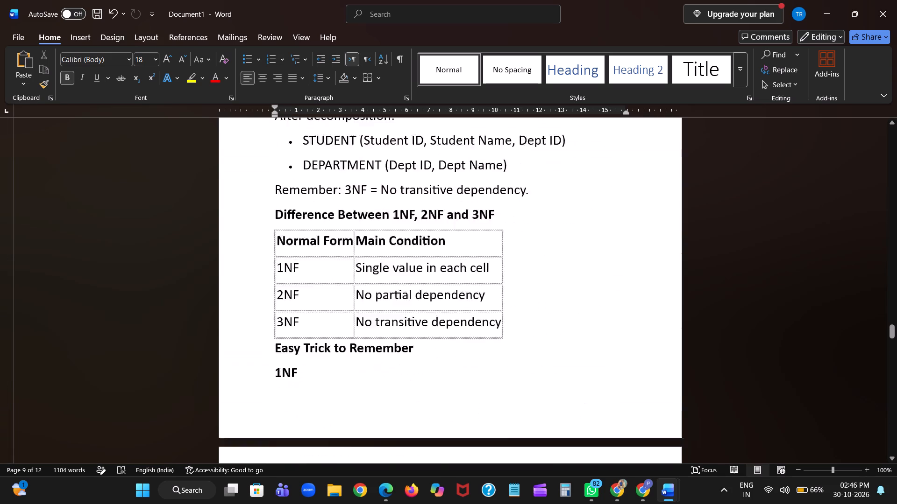
scroll(504, 342, "up", 2)
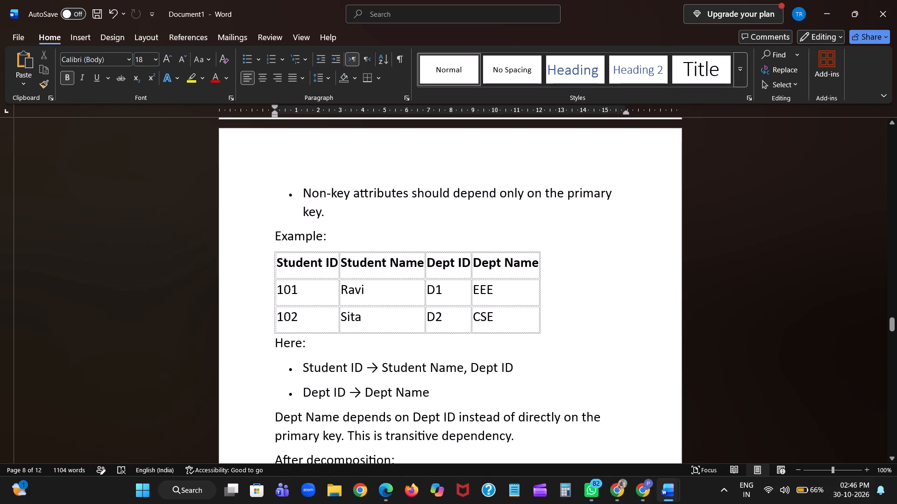
scroll(504, 342, "up", 1)
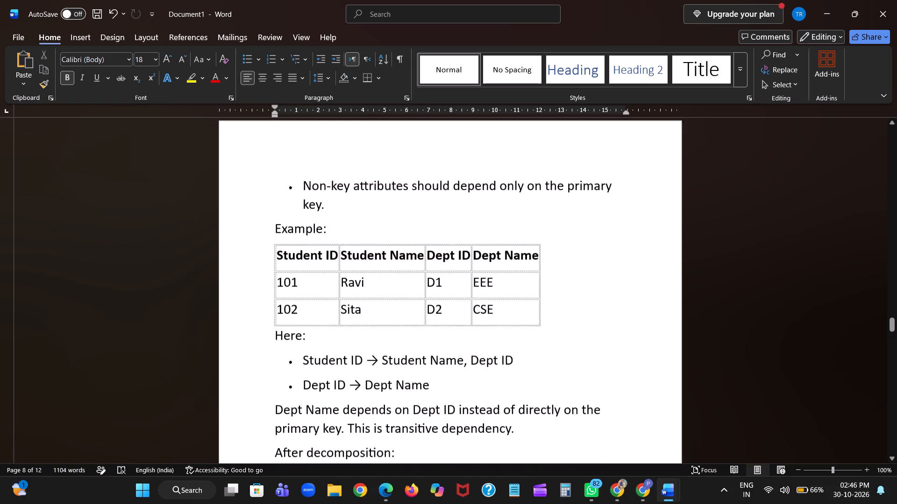
scroll(504, 342, "down", 2)
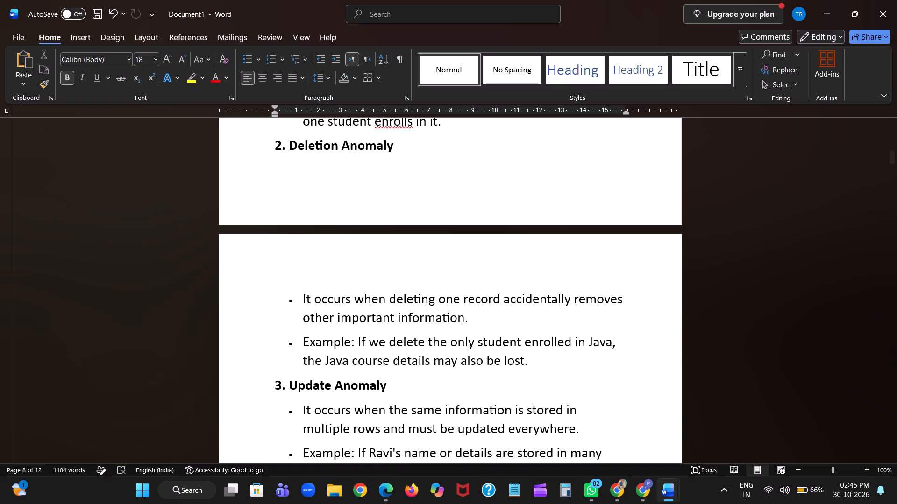
scroll(504, 342, "down", 2)
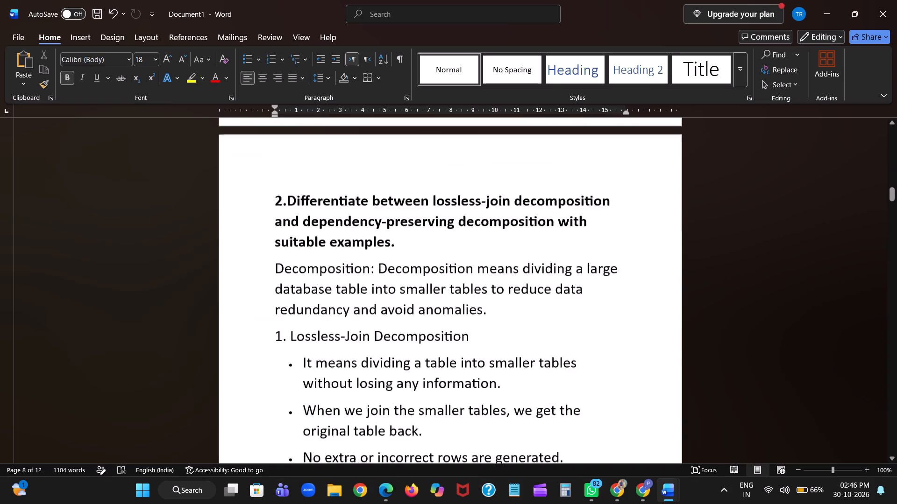
scroll(504, 342, "down", 5)
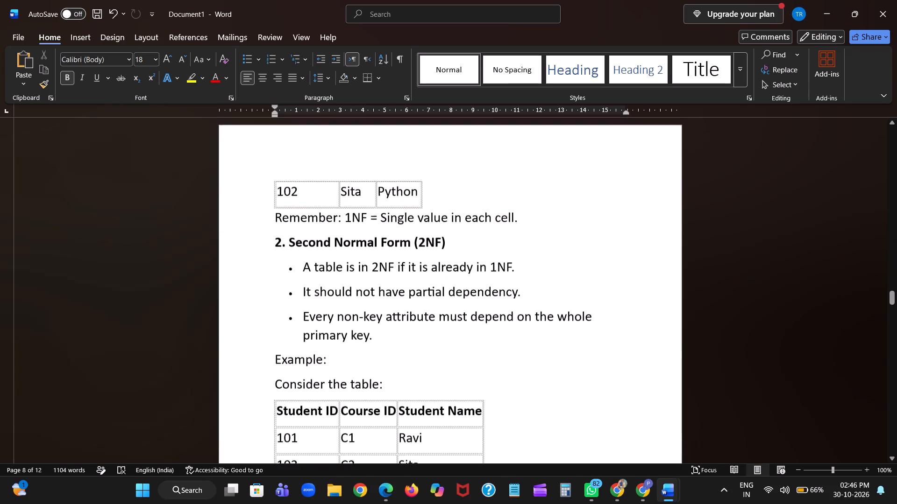
scroll(504, 342, "down", 1)
scroll(504, 342, "up", 1)
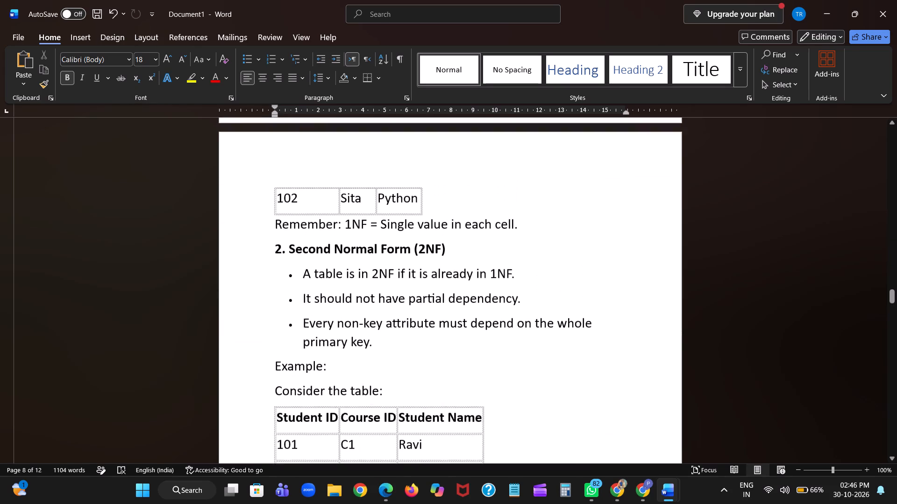
scroll(504, 342, "up", 2)
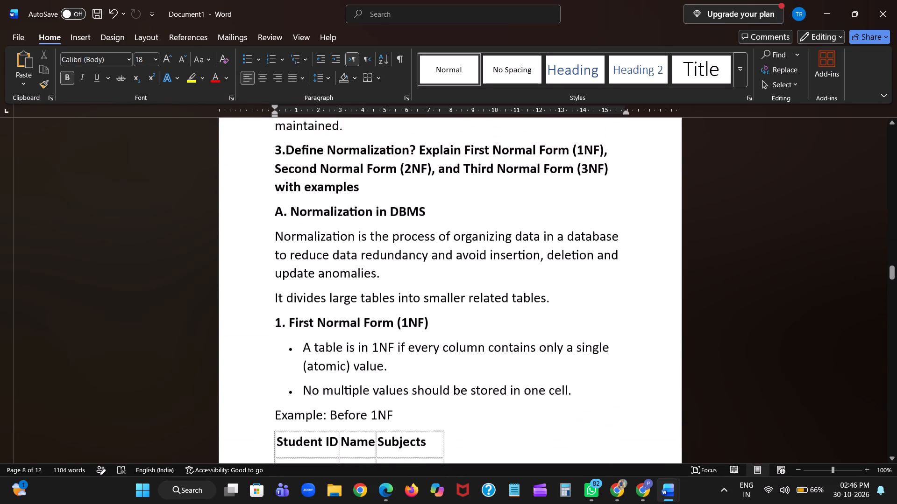
scroll(504, 342, "up", 2)
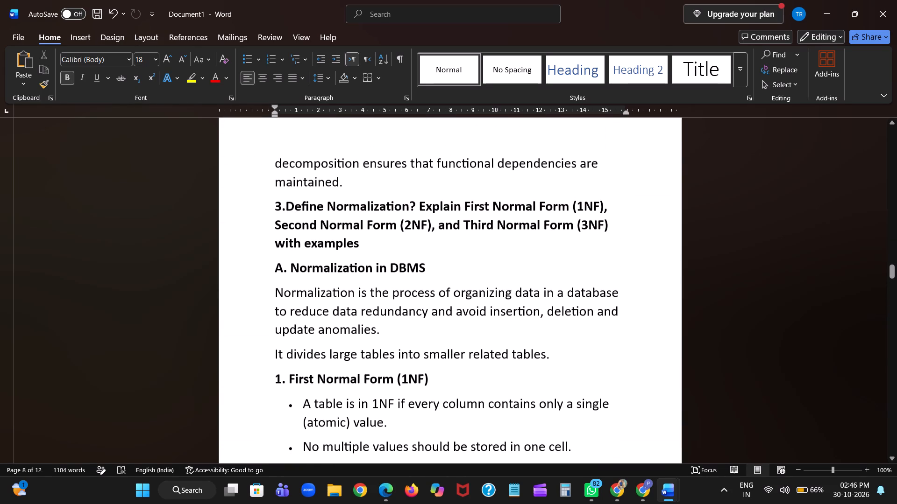
scroll(504, 342, "up", 2)
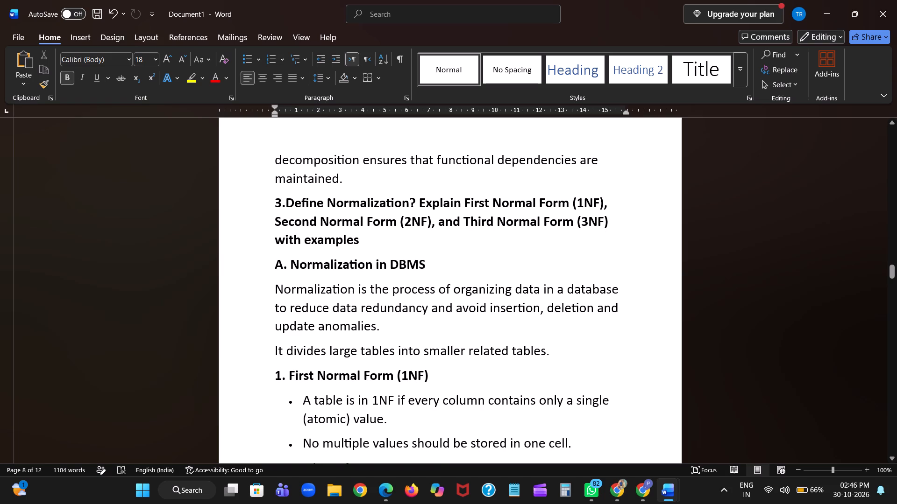
Review the formatting of the question 3 normalization answer, covering the First, Second and Third Normal Form sections and their example tables.
scroll(504, 342, "up", 1)
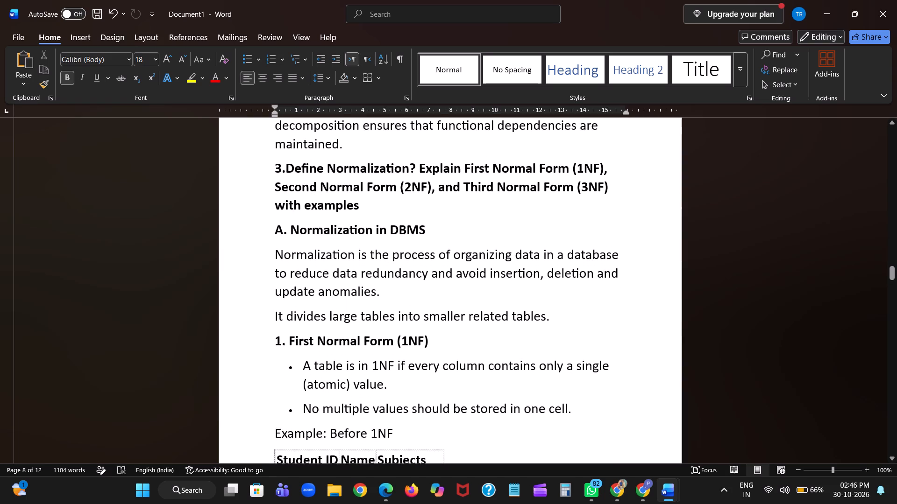
scroll(504, 342, "up", 1)
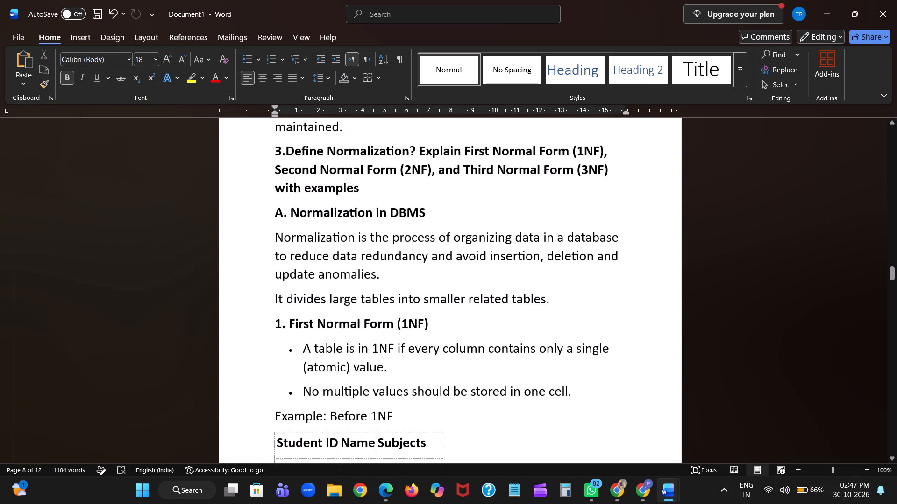
scroll(504, 342, "up", 2)
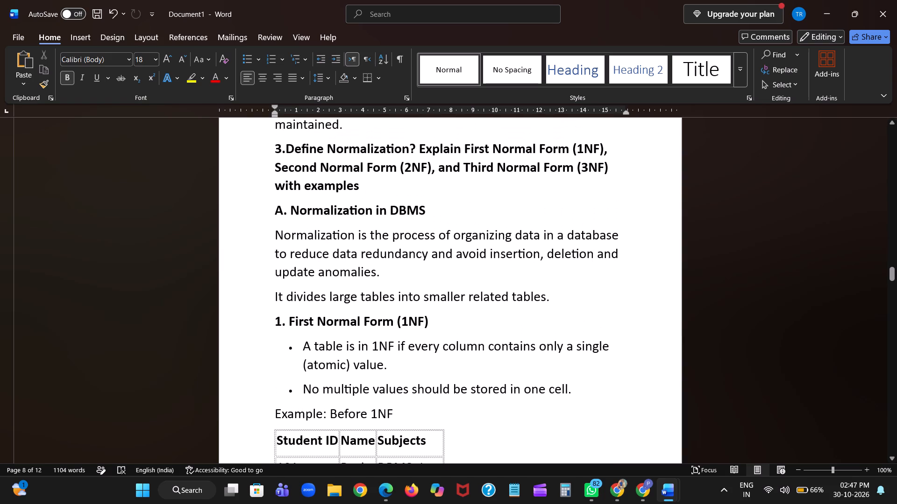
scroll(504, 342, "up", 3)
scroll(504, 342, "down", 1)
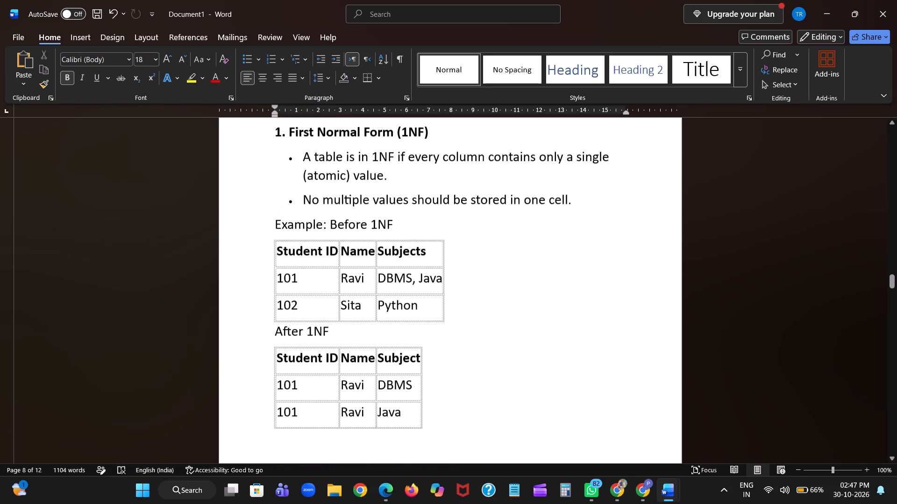
scroll(504, 342, "down", 1)
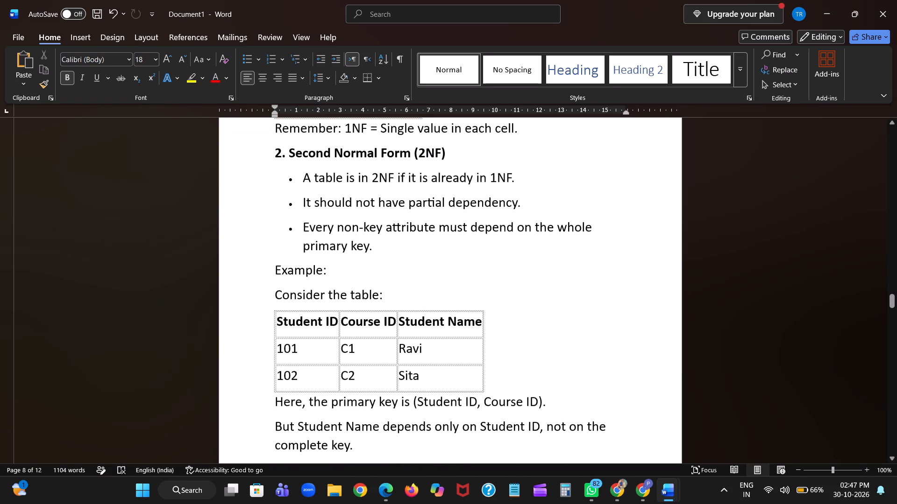
scroll(504, 339, "down", 2)
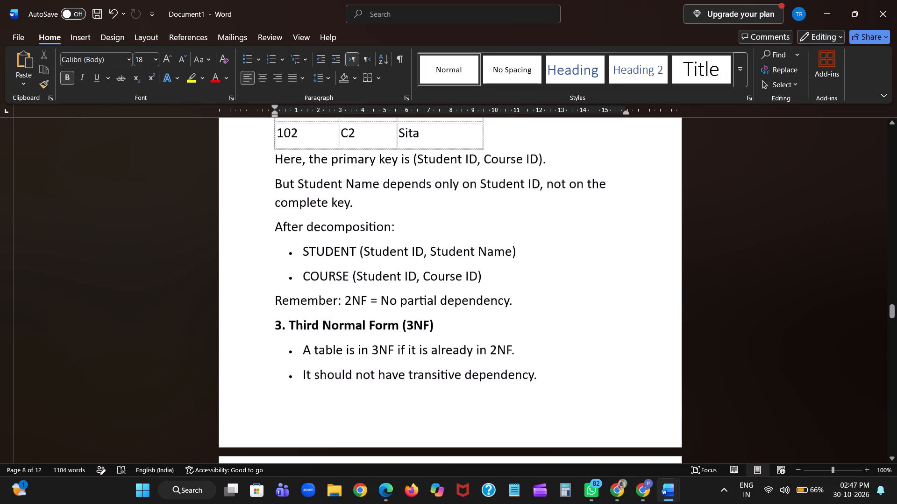
Review the document from the DBMS MID 2 MODULE 3 title through the anomaly, decomposition and normalization answers to the BCNF and 4NF comparison table.
scroll(504, 339, "down", 2)
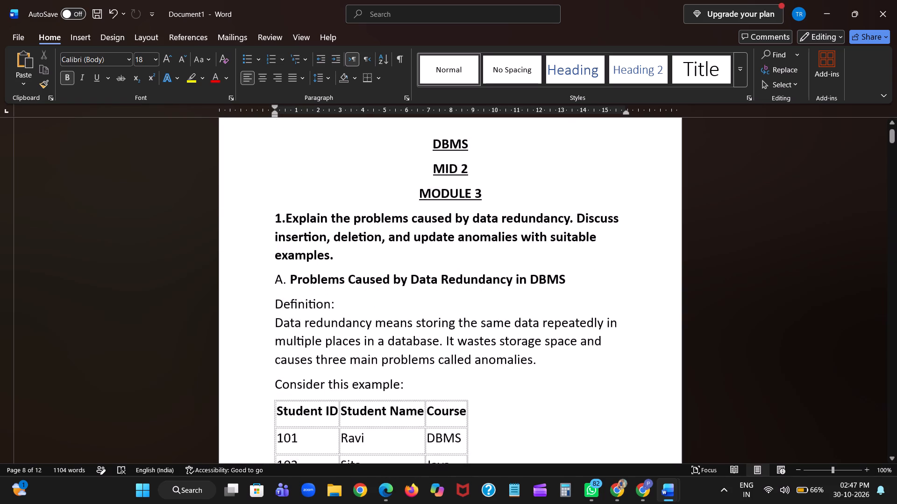
scroll(504, 339, "down", 2)
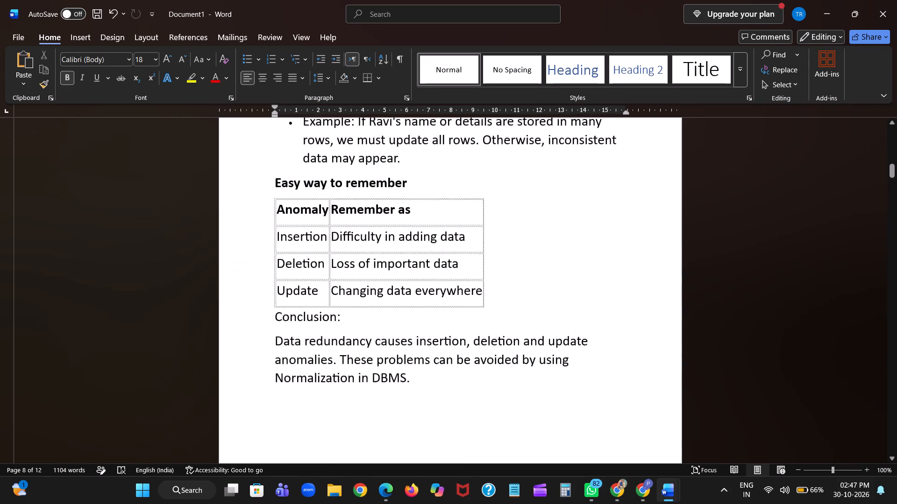
scroll(504, 339, "down", 1)
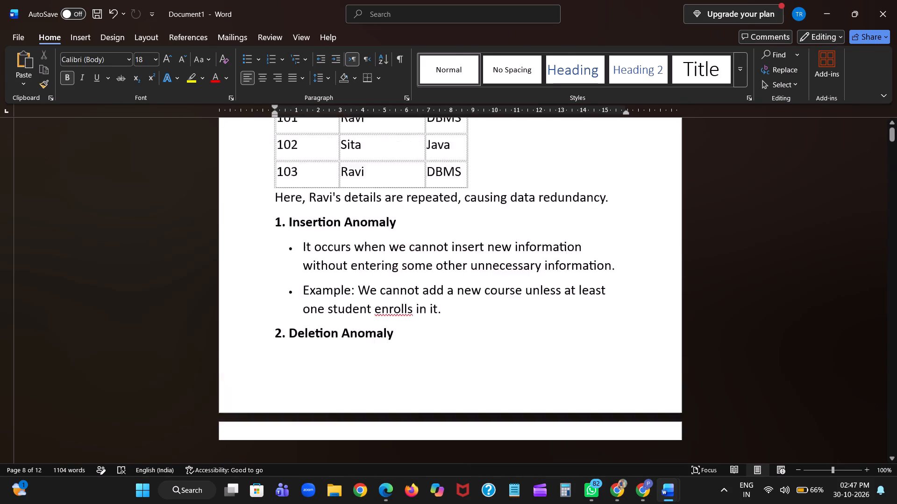
scroll(504, 339, "down", 1)
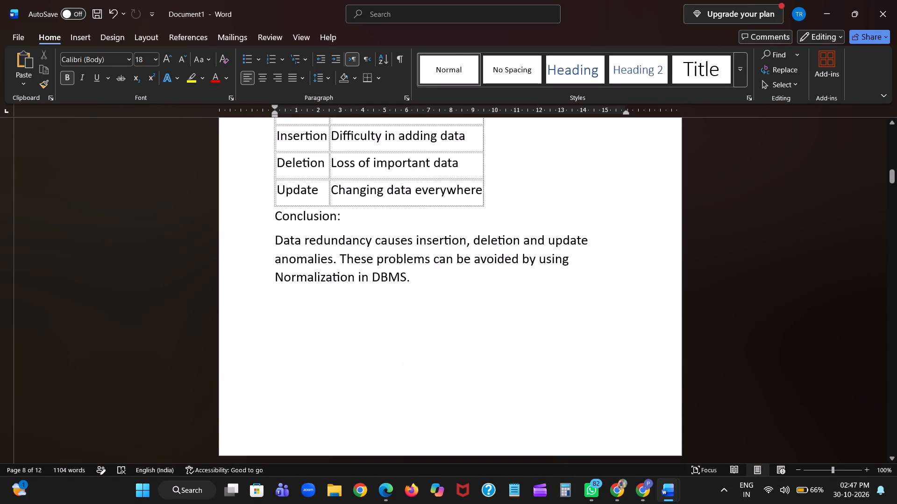
scroll(504, 339, "down", 2)
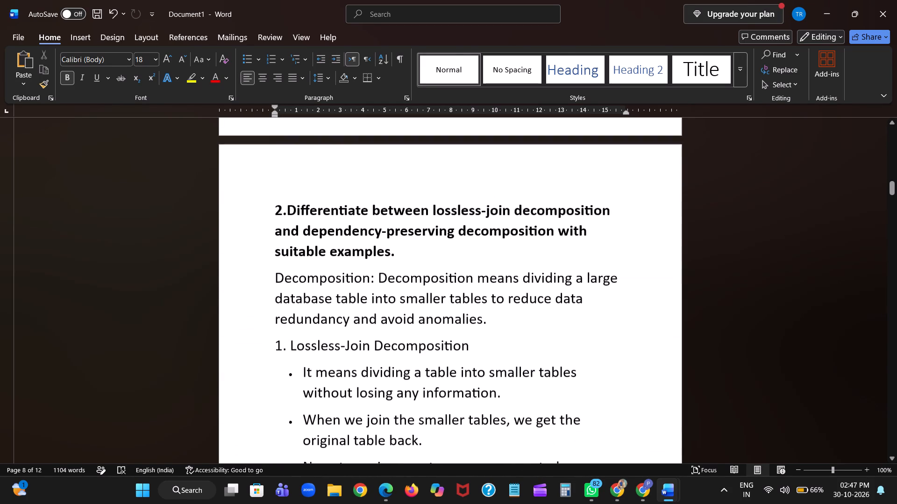
scroll(498, 306, "down", 1)
scroll(498, 306, "up", 1)
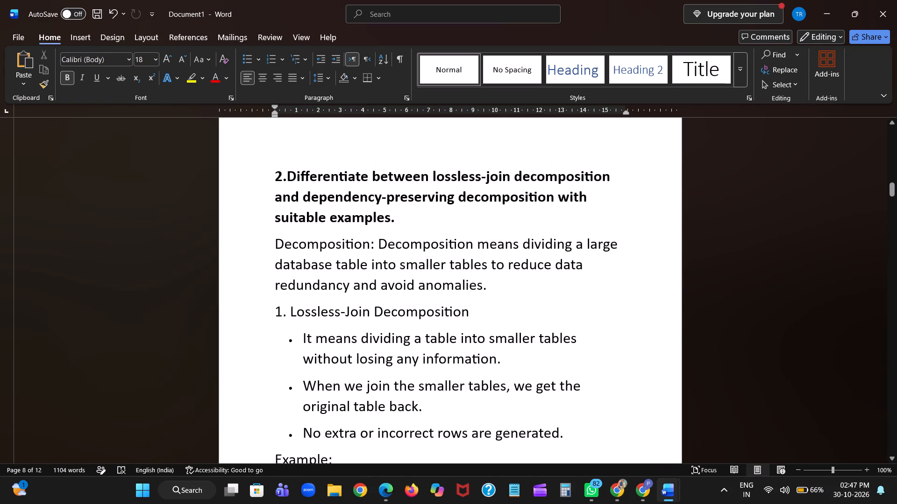
scroll(498, 306, "down", 2)
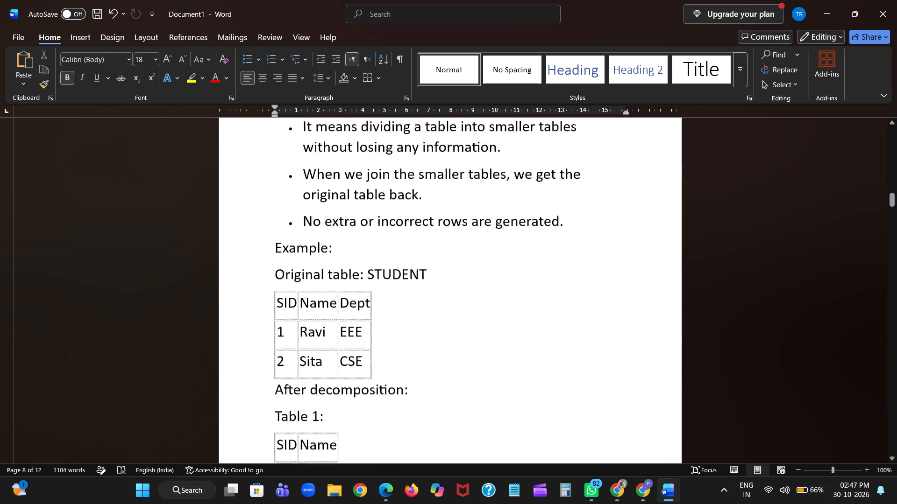
scroll(498, 306, "down", 3)
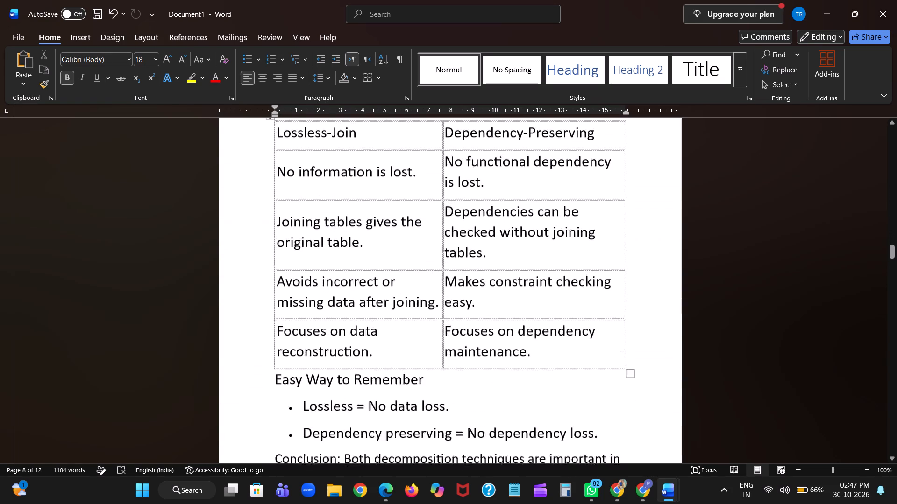
scroll(498, 306, "down", 3)
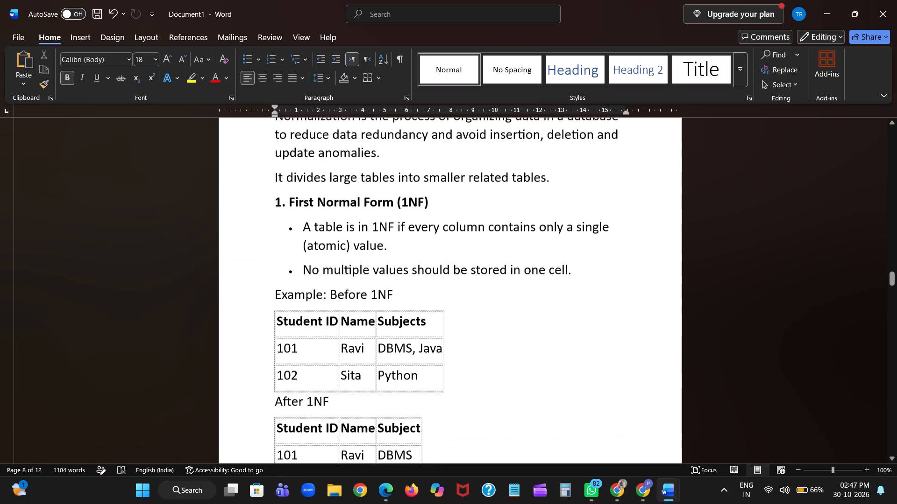
scroll(498, 306, "down", 1)
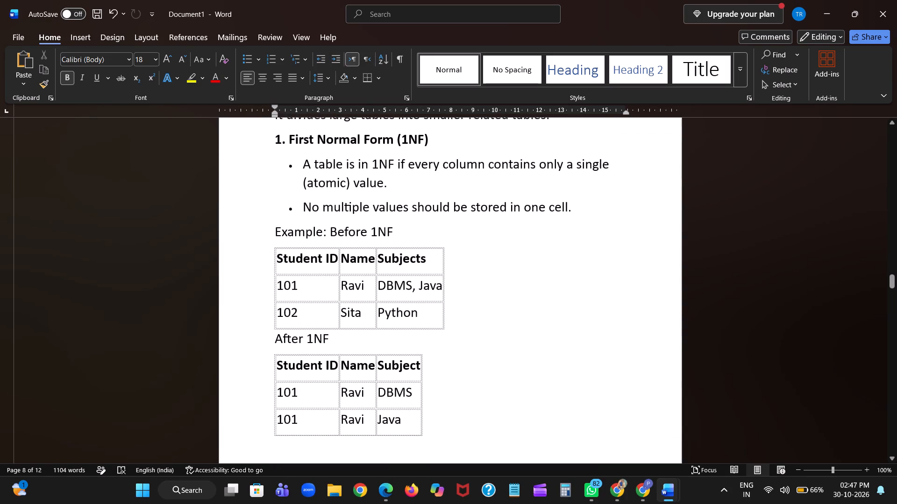
scroll(498, 306, "down", 8)
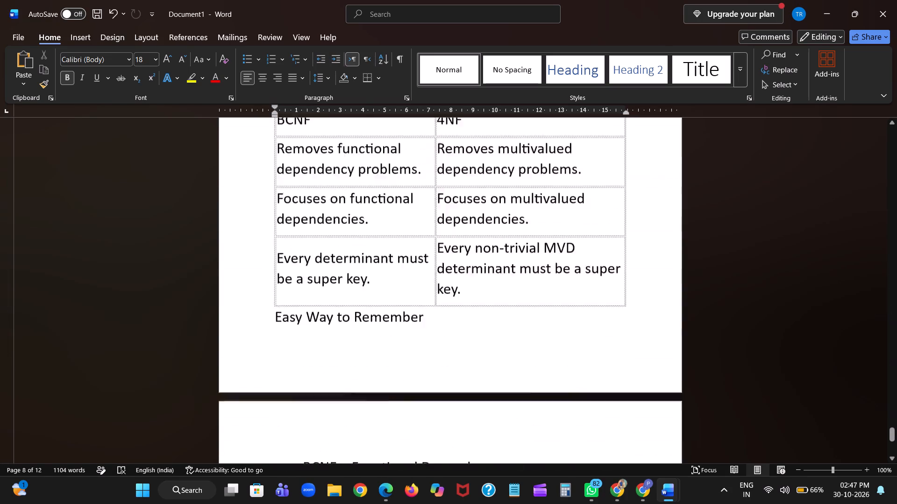
Add a new blank paragraph after the 4NF answer's conclusion, following "reduces redundancy.".
scroll(498, 306, "down", 1)
scroll(498, 306, "up", 1)
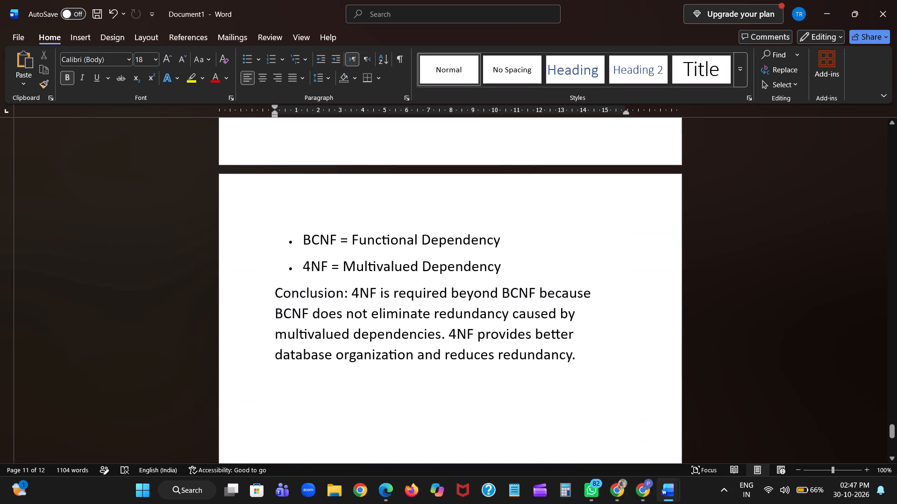
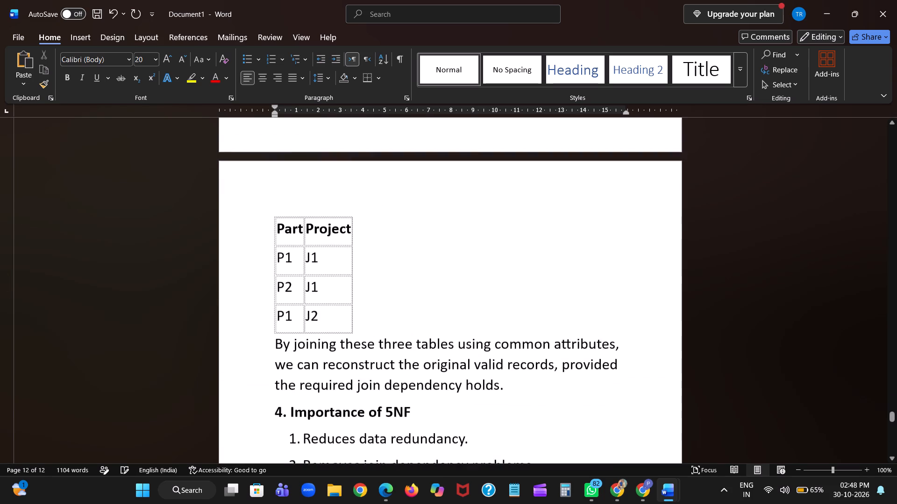
scroll(376, 421, "down", 1)
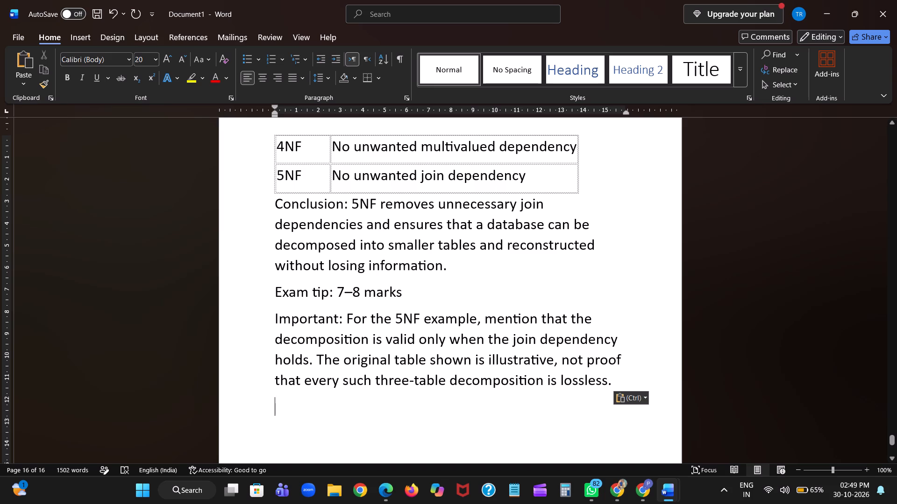
scroll(426, 343, "up", 2)
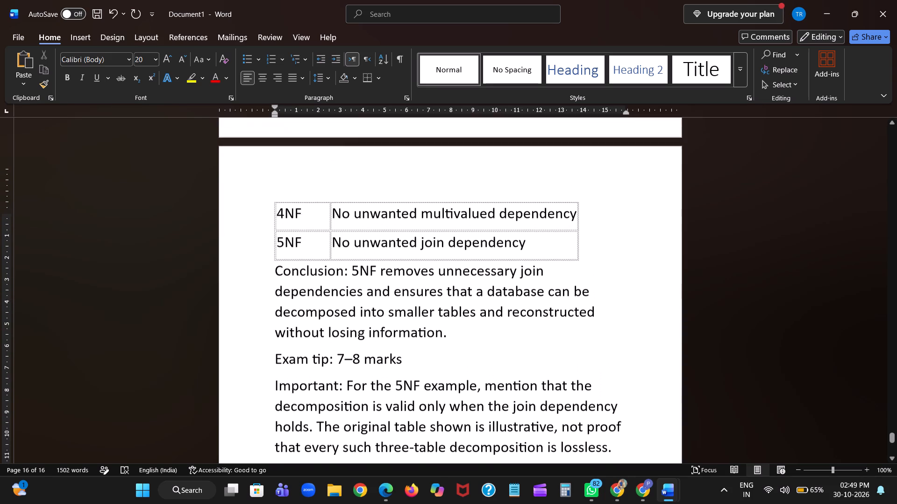
scroll(426, 343, "up", 3)
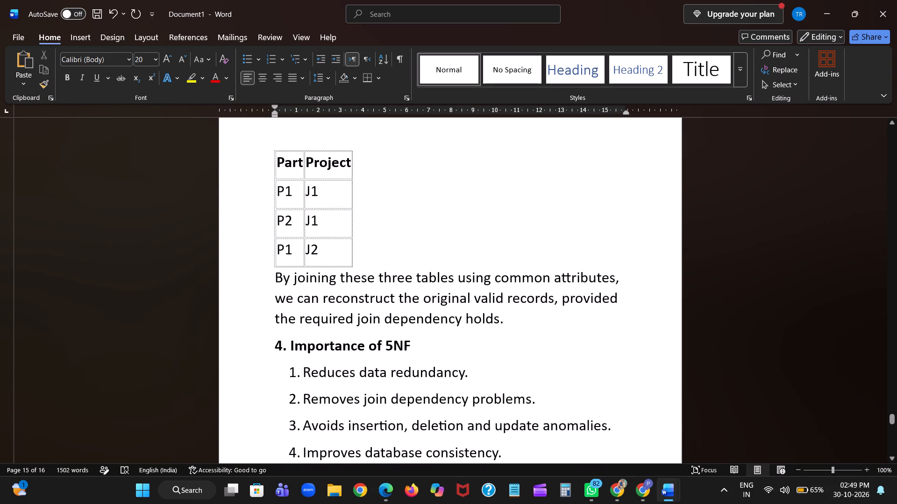
scroll(426, 343, "up", 5)
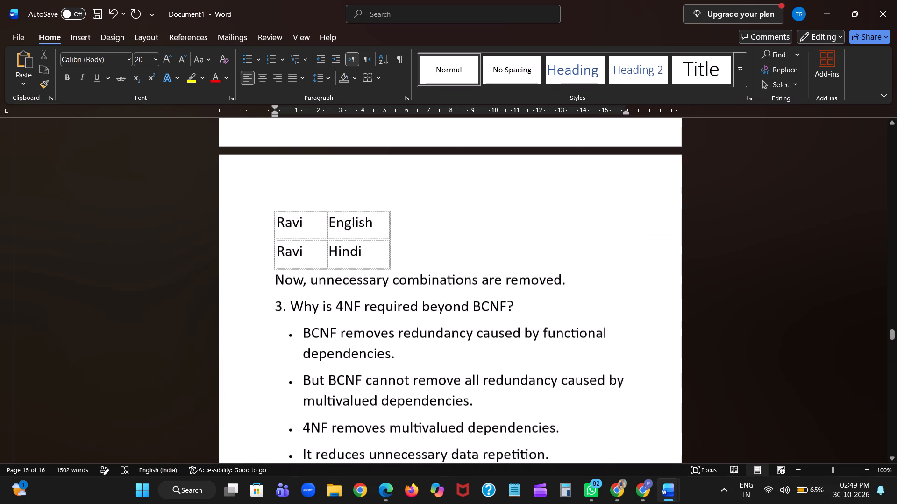
Save the document as a Word file on the Desktop under the name DBMS MODULE 3.
left_click(21, 39)
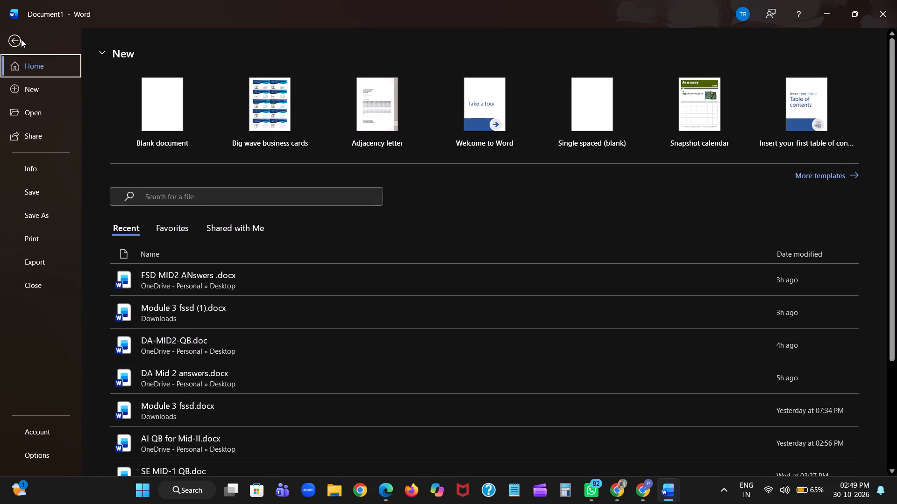
left_click(52, 214)
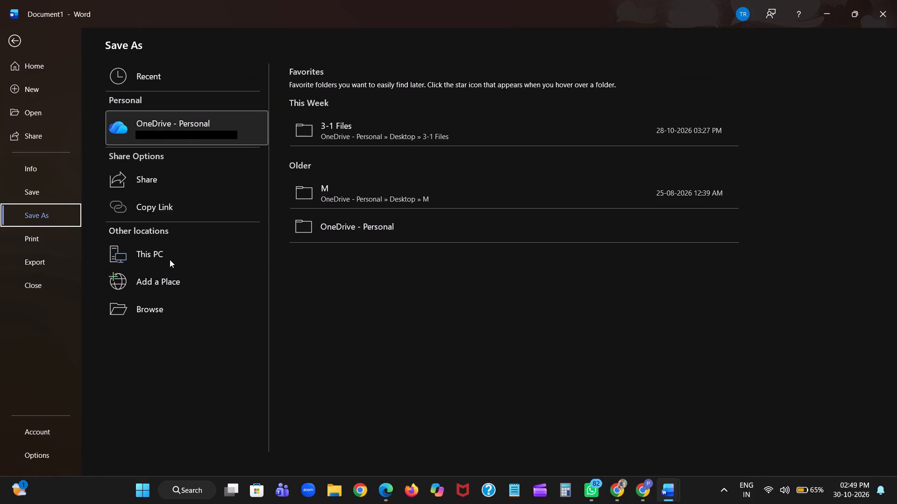
left_click(170, 259)
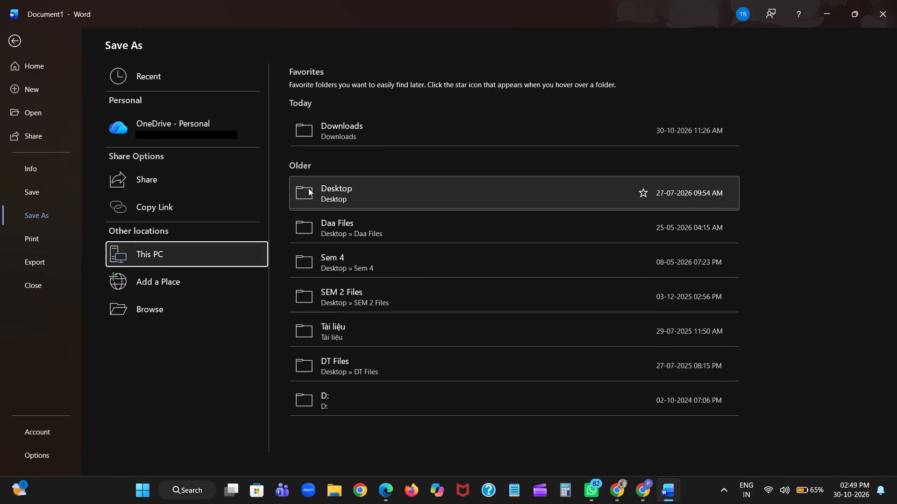
left_click(308, 188)
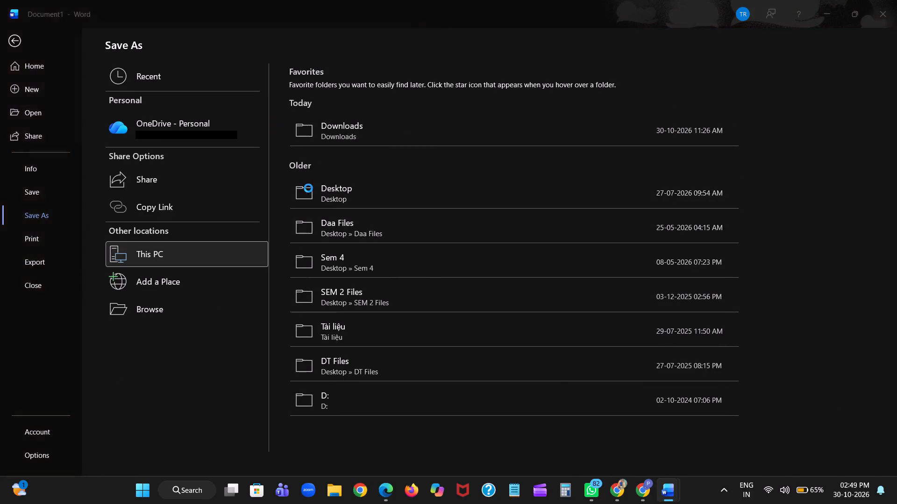
left_click(135, 196)
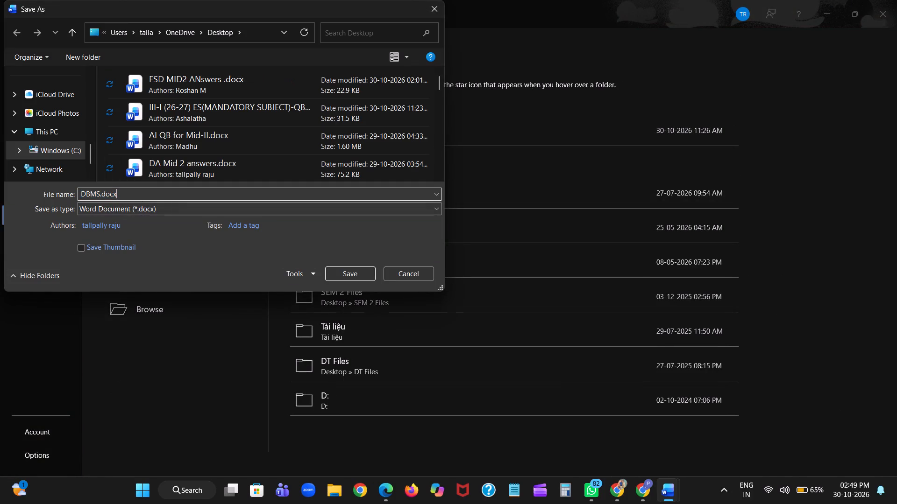
left_click(100, 193)
key("space")
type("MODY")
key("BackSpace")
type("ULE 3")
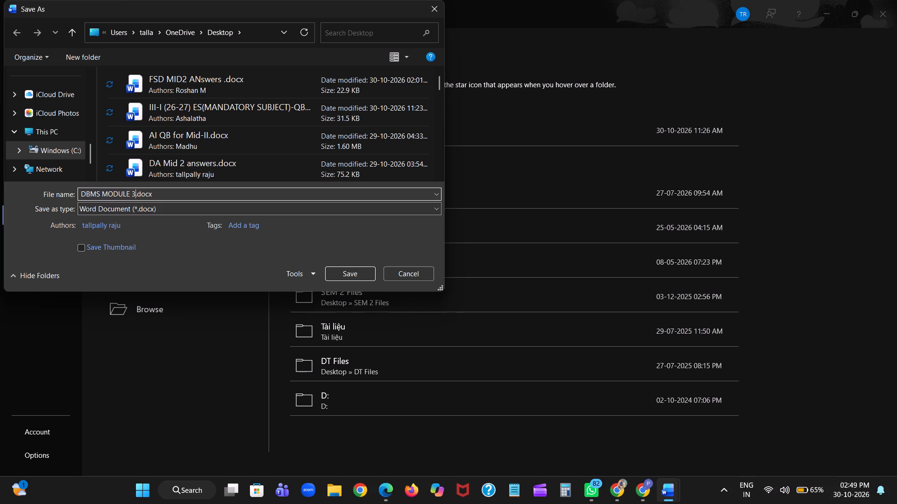
Complete the file name as DBMS MODULE 3- MID 2.docx and save the Word document to the Desktop.
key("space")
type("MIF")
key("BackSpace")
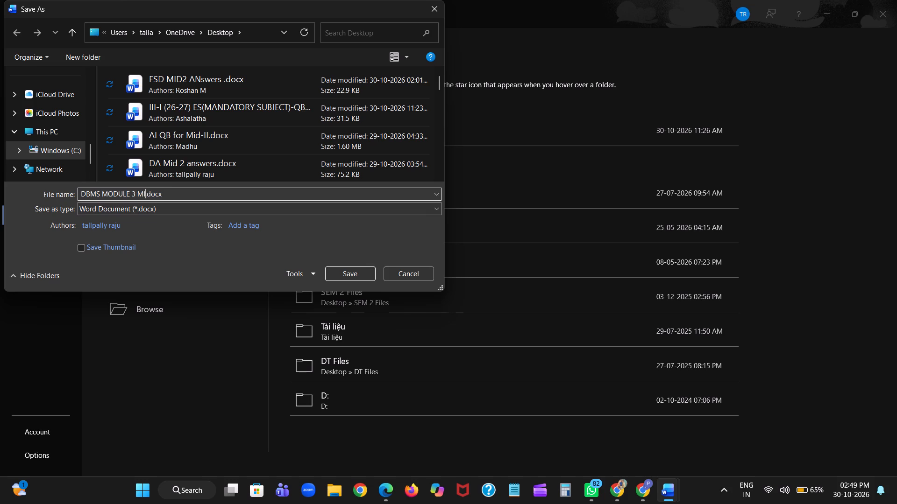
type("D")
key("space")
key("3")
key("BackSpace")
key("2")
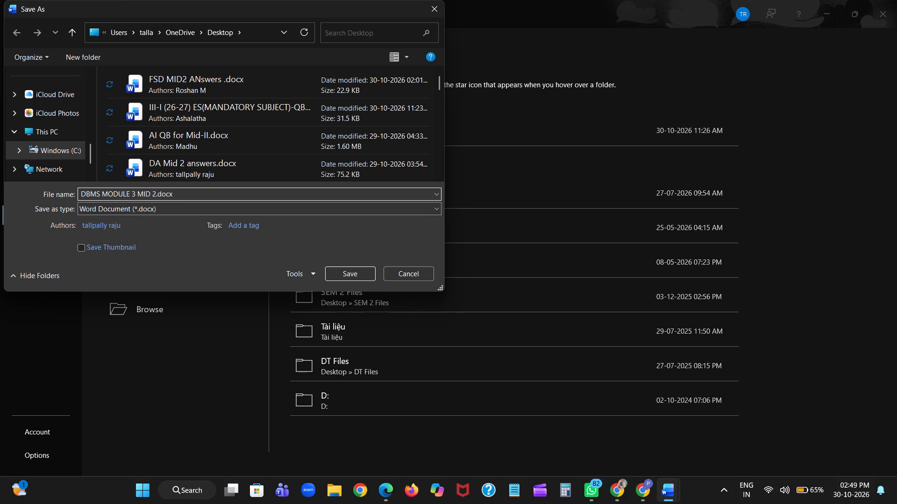
left_click(130, 195)
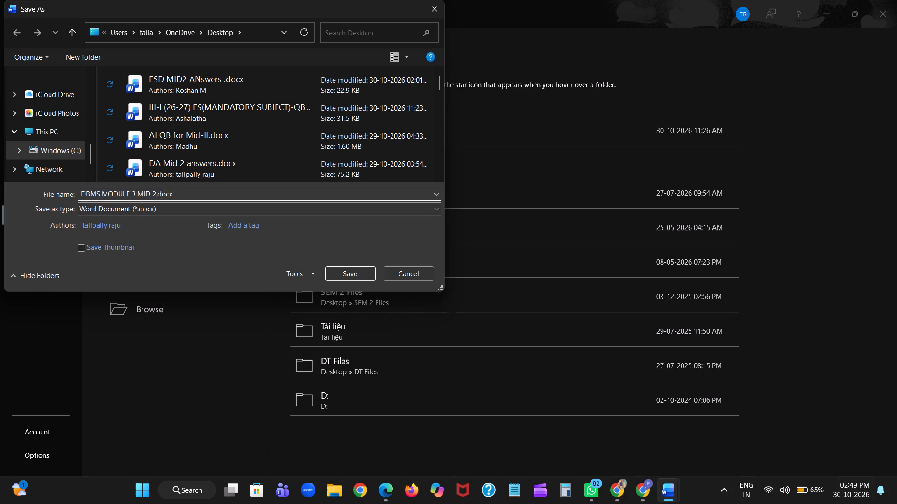
left_click(135, 193)
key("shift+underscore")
key("BackSpace")
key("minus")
left_click(357, 271)
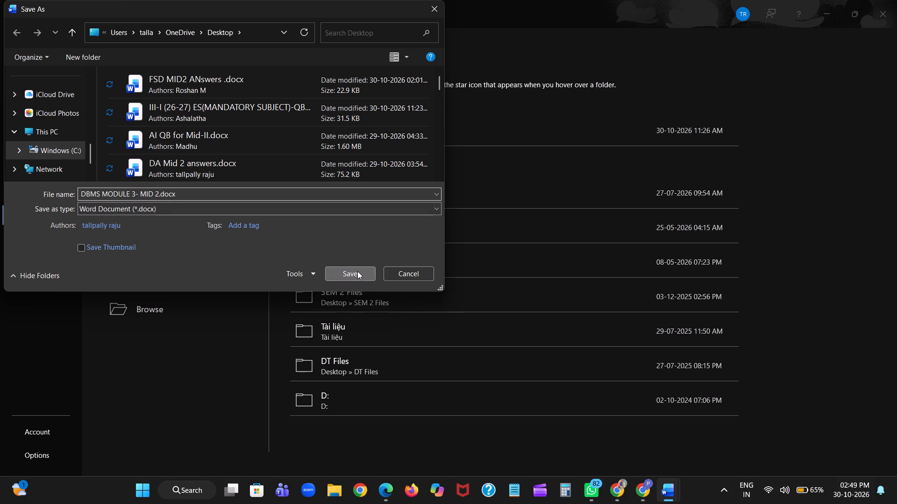
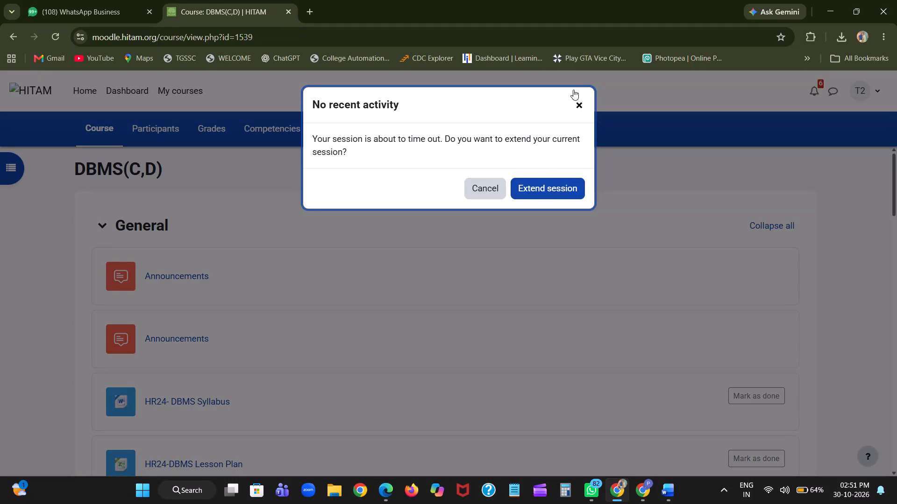
Dismiss the No recent activity prompt on the DBMS(C,D) course page without extending the session.
left_click(582, 105)
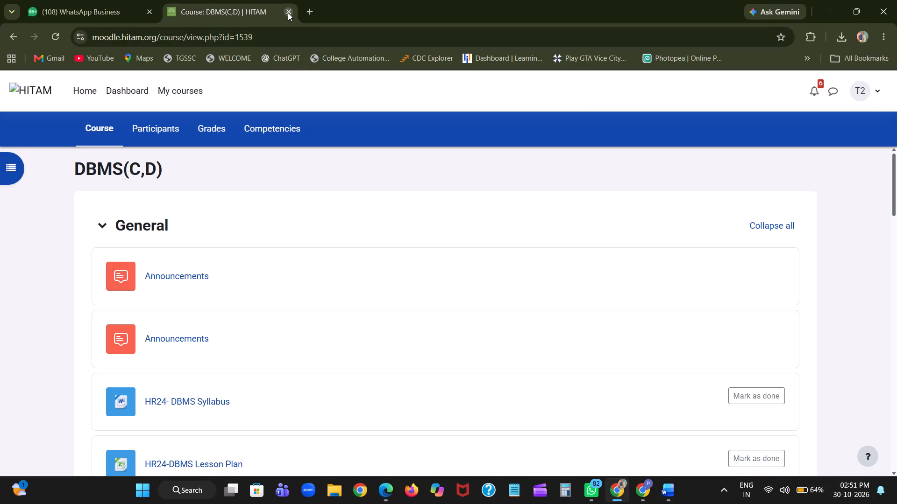